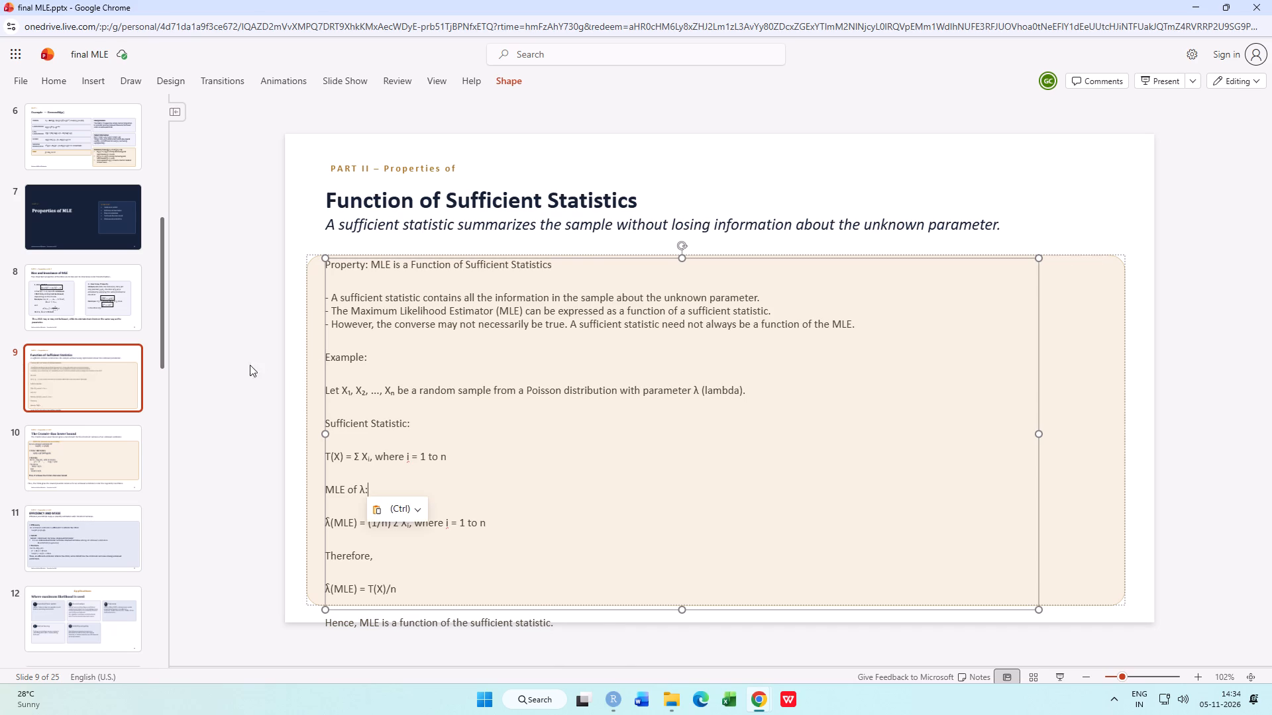
# Replace the blank line between the "However, the converse..." statement and "Example:" with a fresh, narrower empty line.
pyautogui.click(337, 358)
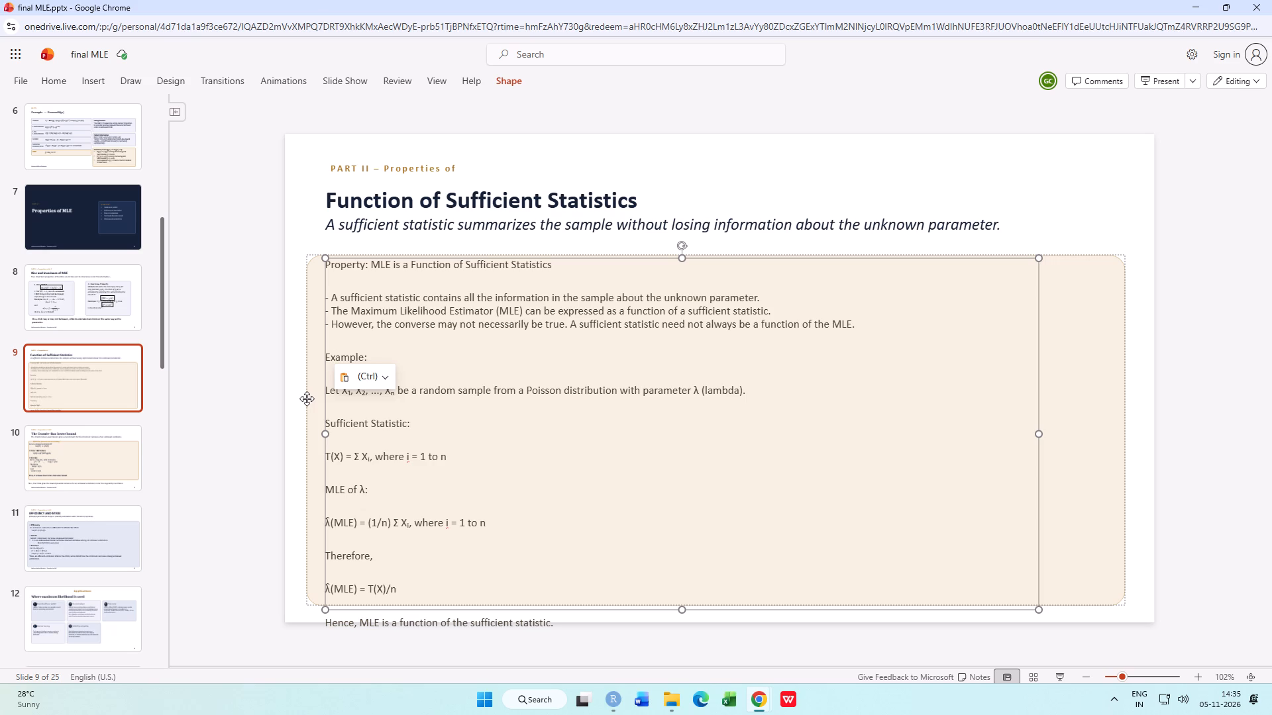
pyautogui.press('Left')
pyautogui.press('Left')
pyautogui.press('BackSpace')
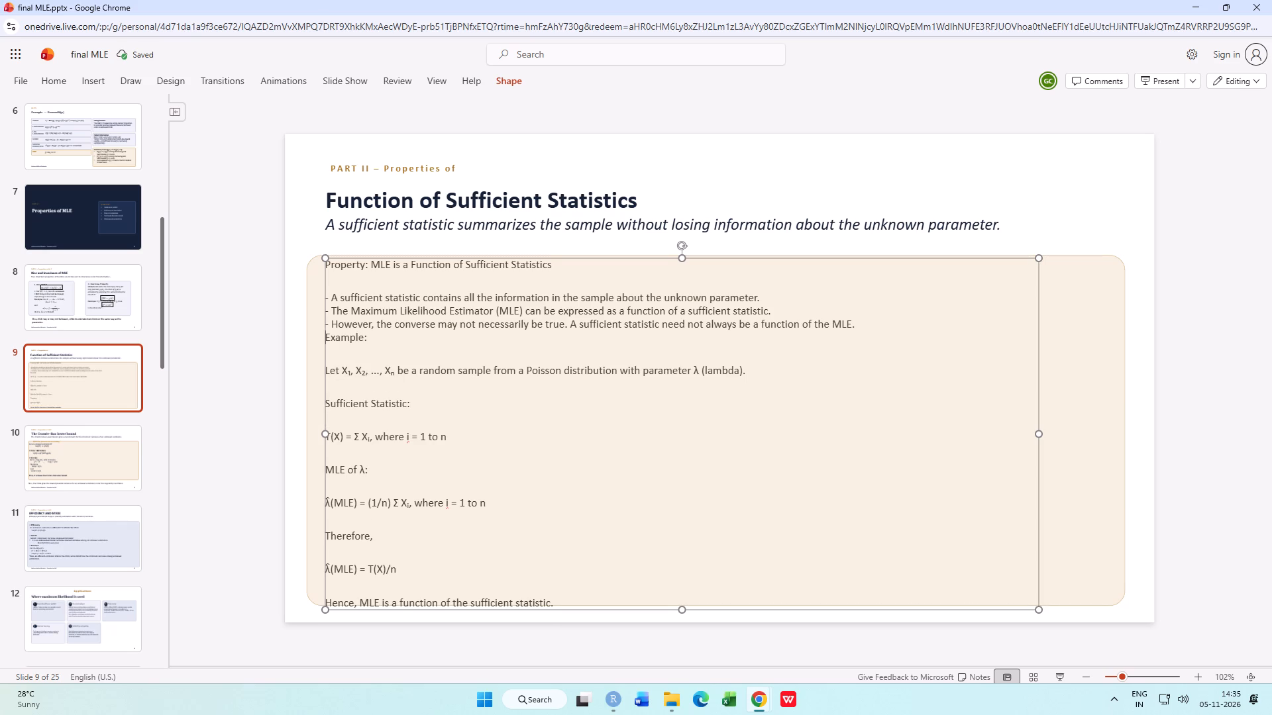
pyautogui.click(861, 324)
pyautogui.press('Return')
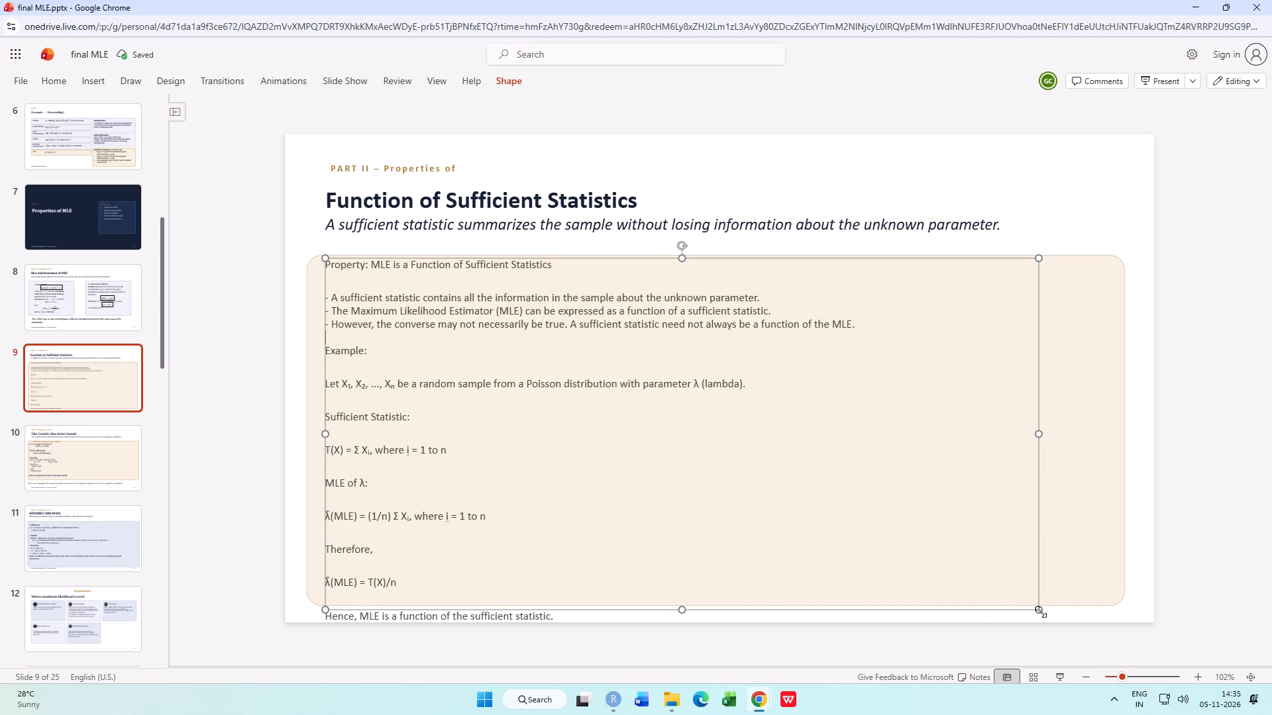
# Shrink the body text box slightly in width and height from its lower corner.
pyautogui.moveTo(1038, 612); pyautogui.dragTo(1026, 607)
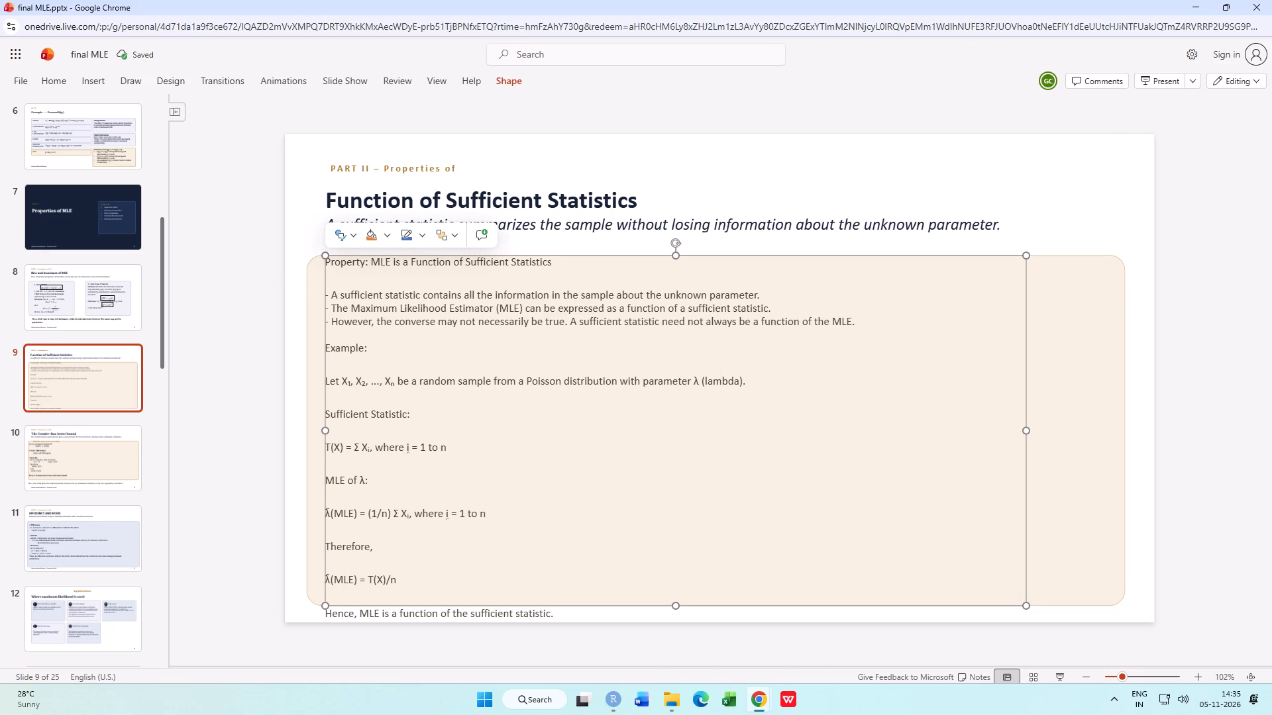
# Set the font size of the "Property: MLE is a Function of Sufficient Statistics" line to 14.
pyautogui.moveTo(557, 264); pyautogui.dragTo(467, 274)
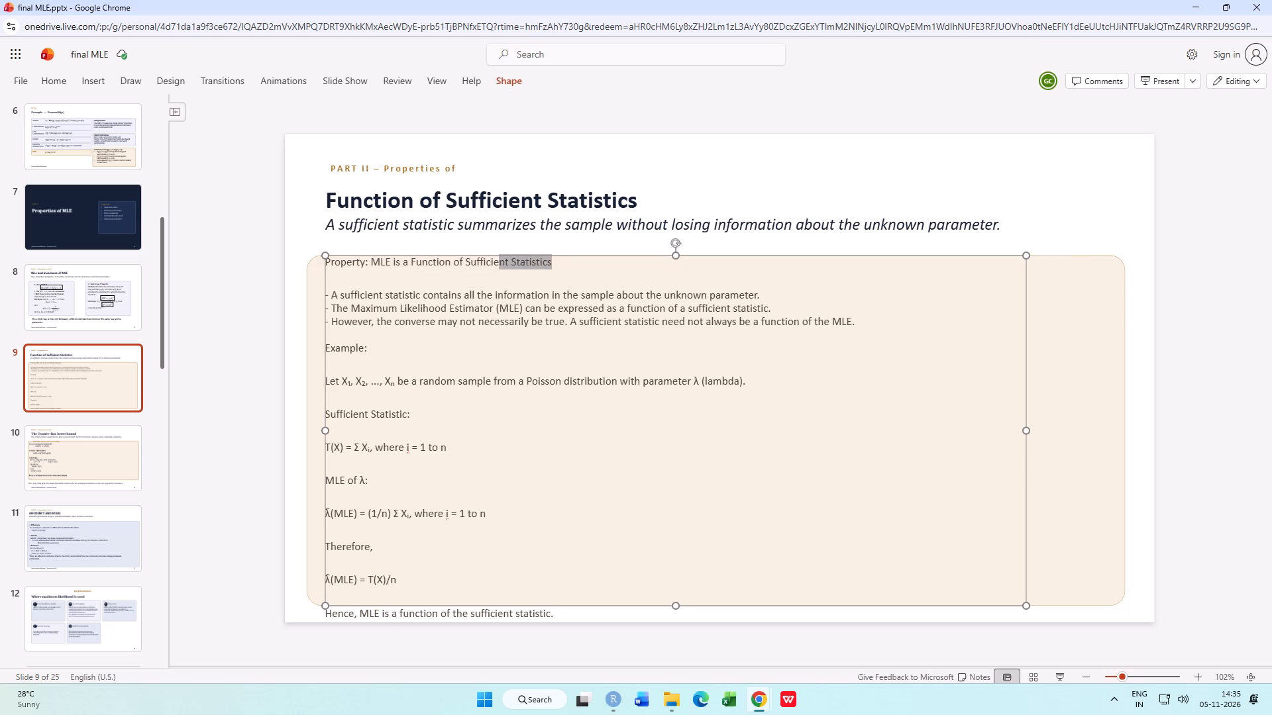
pyautogui.moveTo(467, 274); pyautogui.dragTo(309, 272)
pyautogui.click(416, 273)
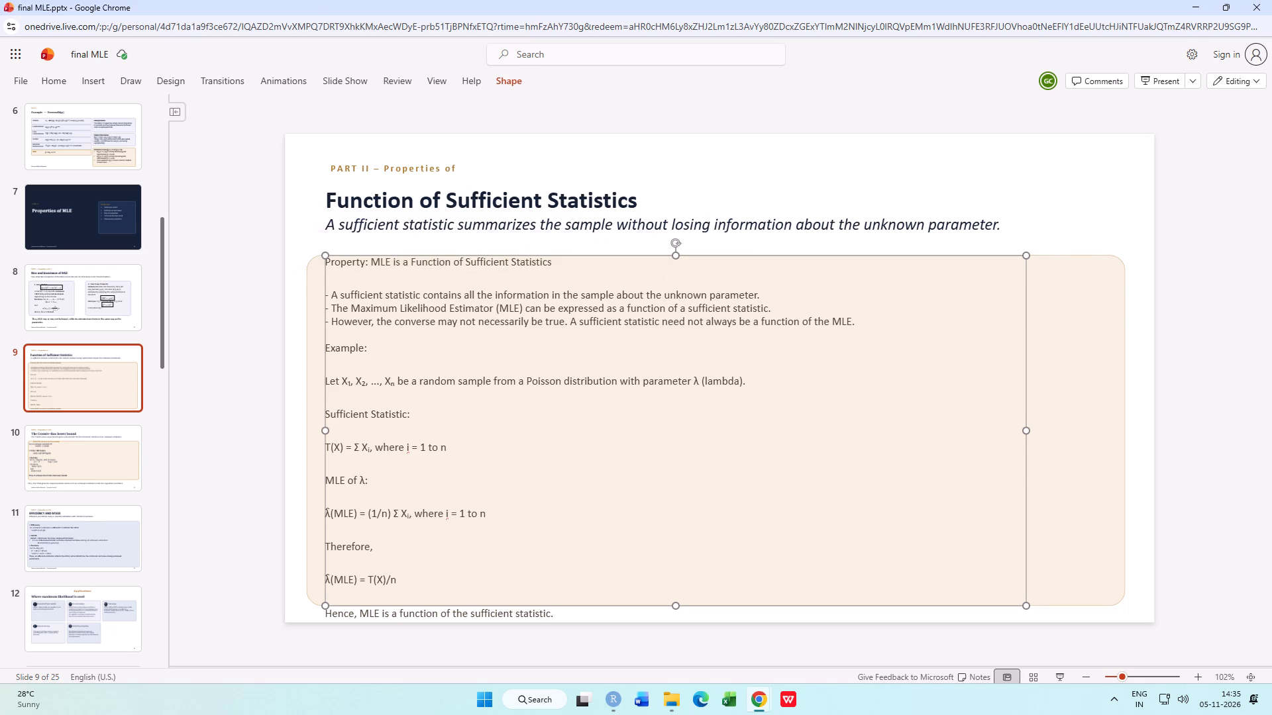
pyautogui.click(557, 260)
pyautogui.click(549, 280)
pyautogui.click(547, 265)
pyautogui.click(533, 501)
pyautogui.moveTo(560, 261); pyautogui.dragTo(467, 277)
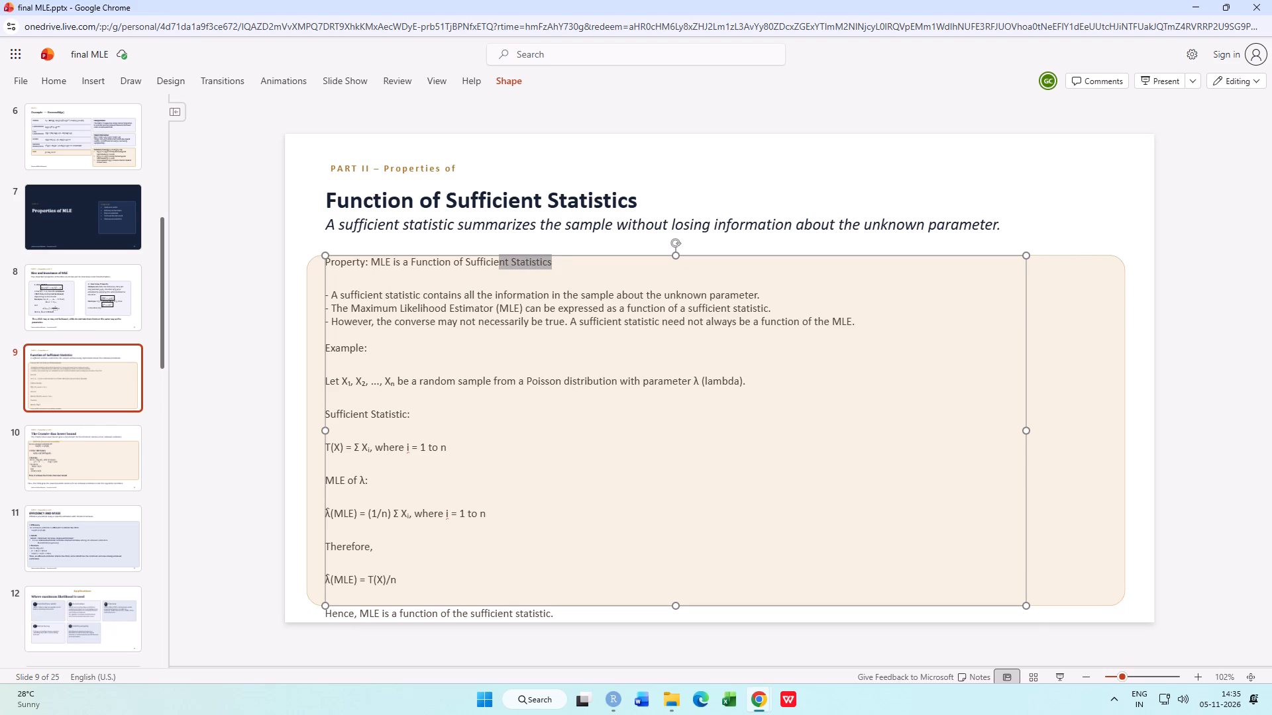
pyautogui.moveTo(467, 277); pyautogui.dragTo(325, 266)
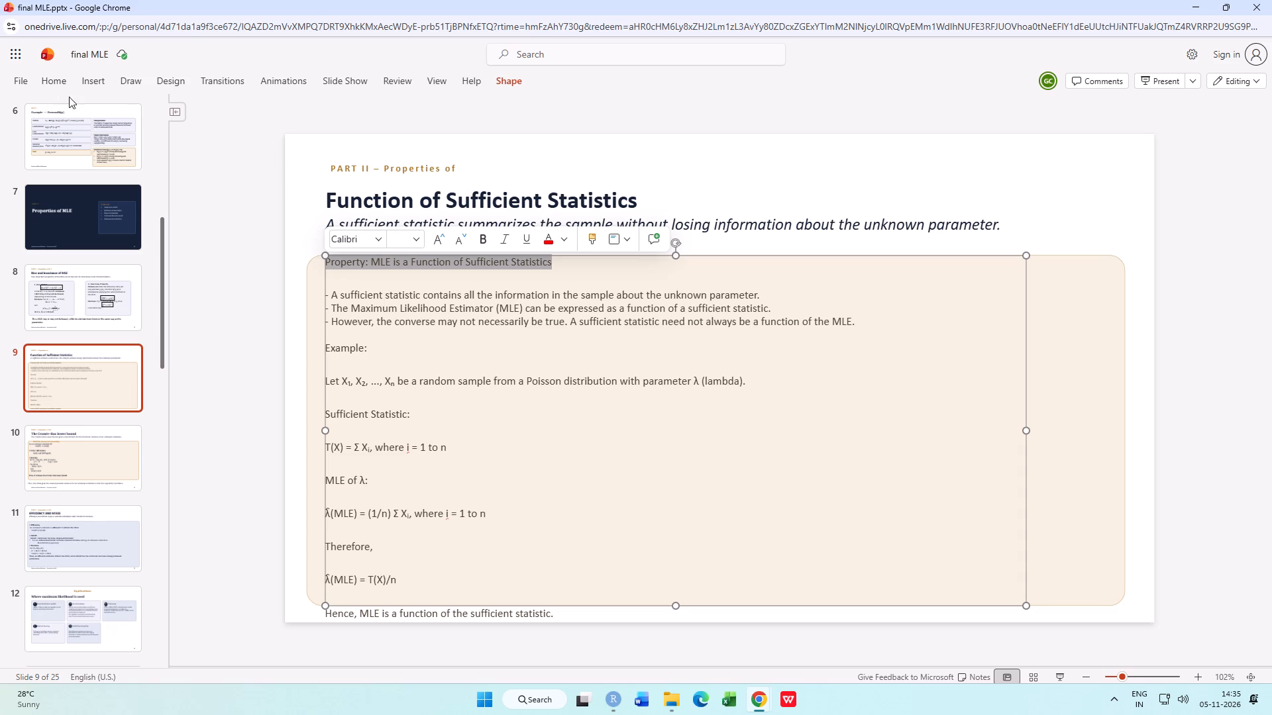
pyautogui.click(54, 78)
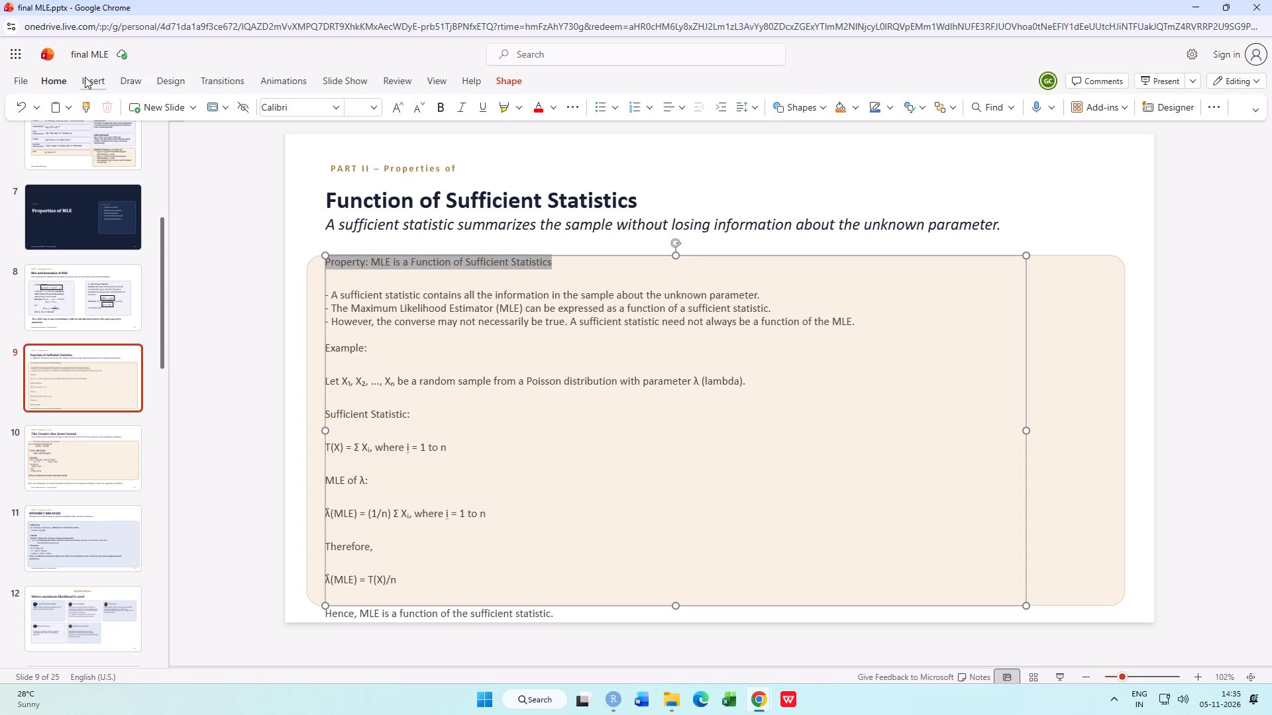
pyautogui.click(50, 84)
pyautogui.click(377, 112)
pyautogui.click(360, 253)
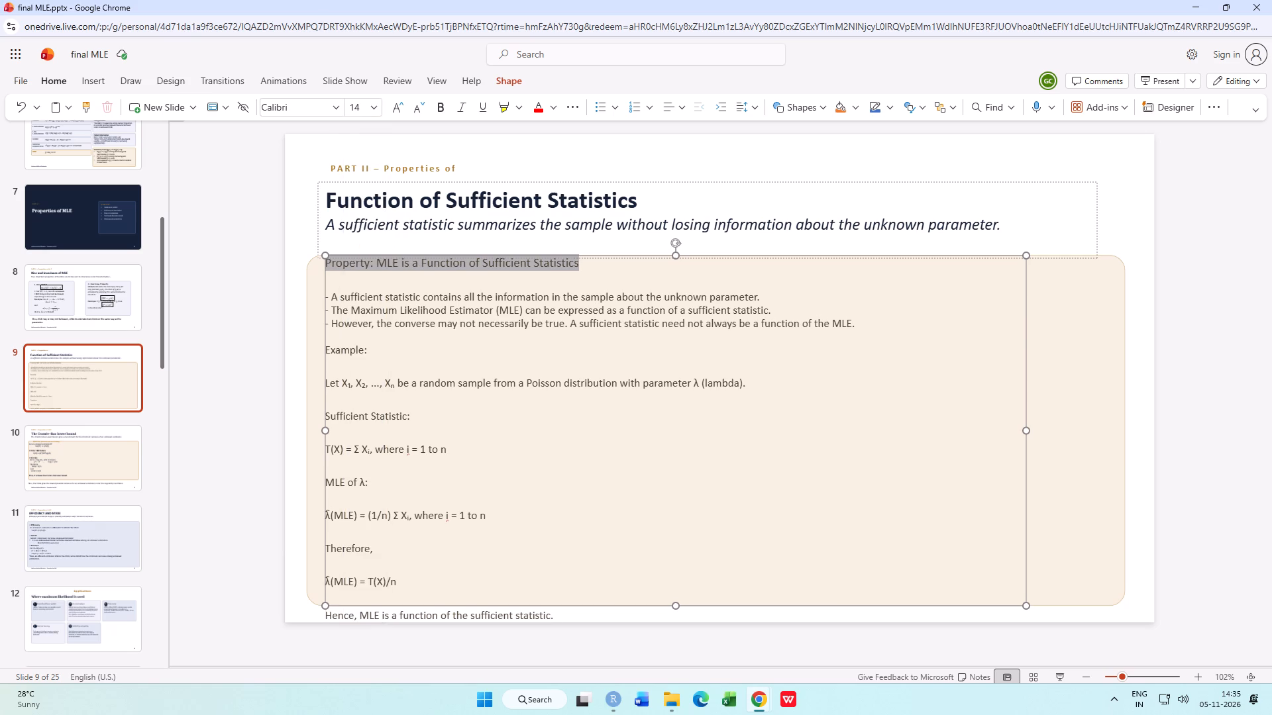
# Shift the slide's title and subtitle box slightly up and toward the slide's left edge.
pyautogui.click(360, 279)
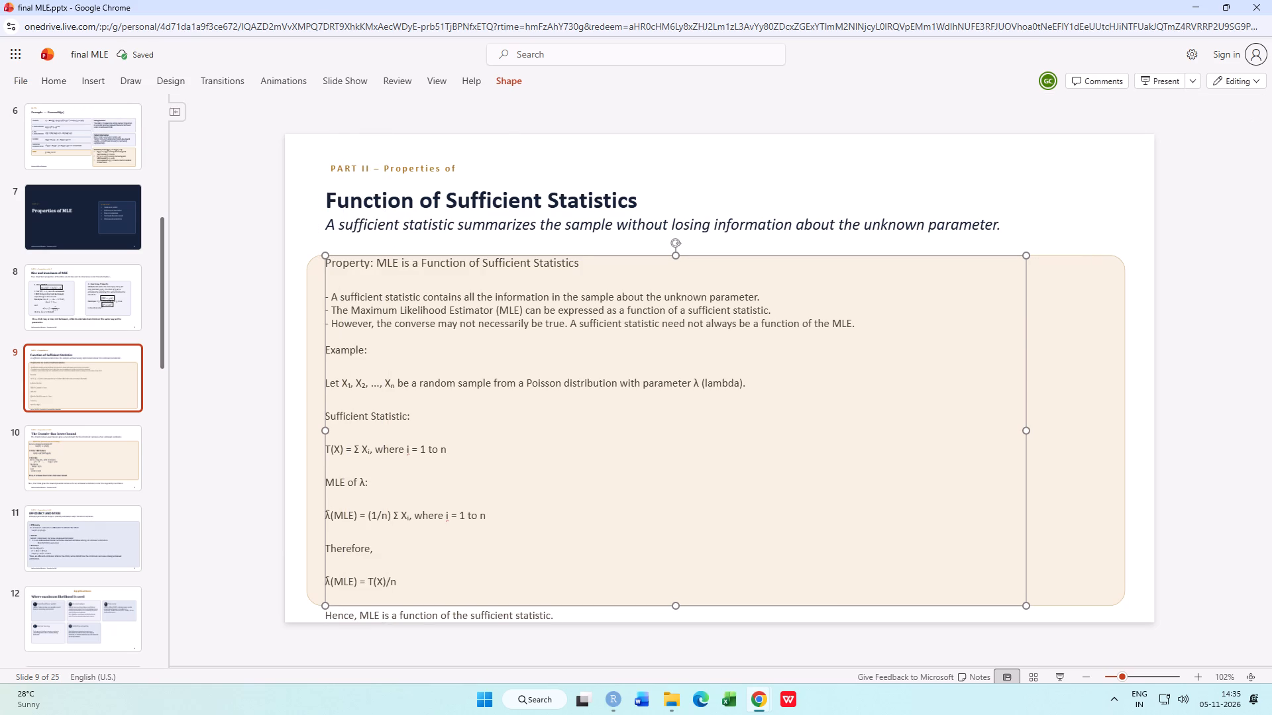
pyautogui.moveTo(582, 258); pyautogui.dragTo(559, 251)
pyautogui.click(524, 283)
pyautogui.click(335, 279)
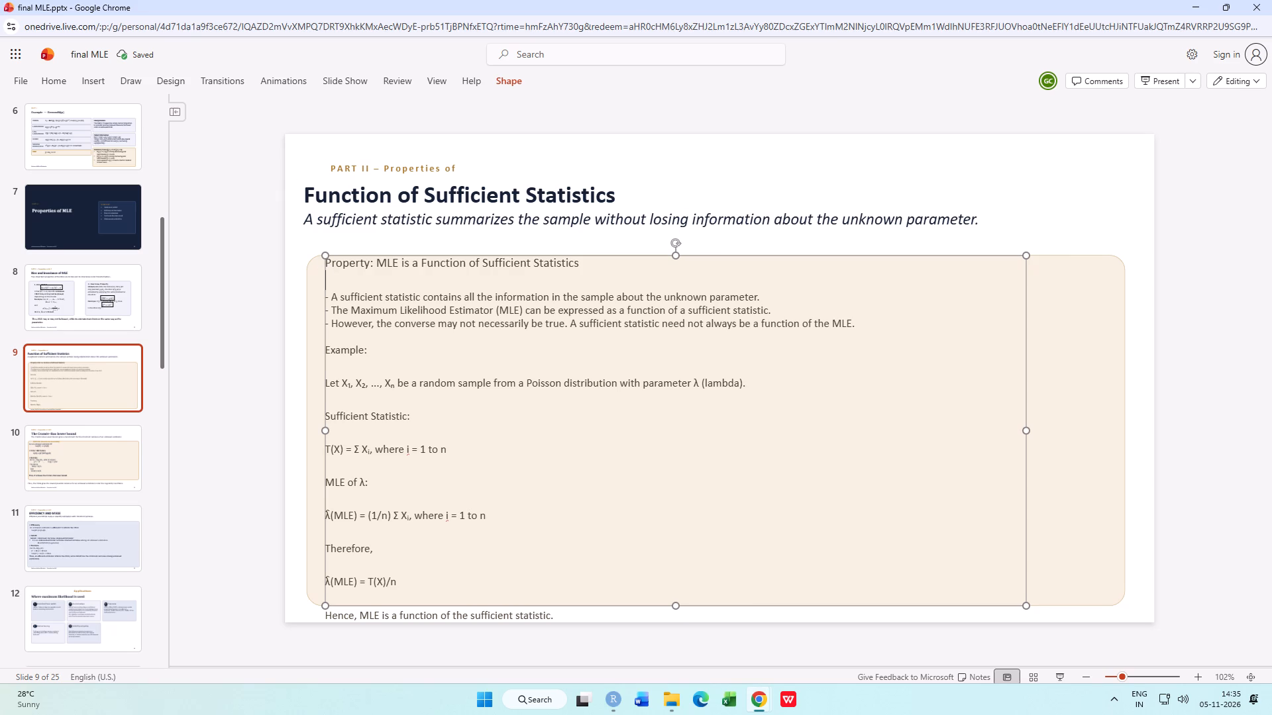
pyautogui.moveTo(581, 266); pyautogui.dragTo(436, 271)
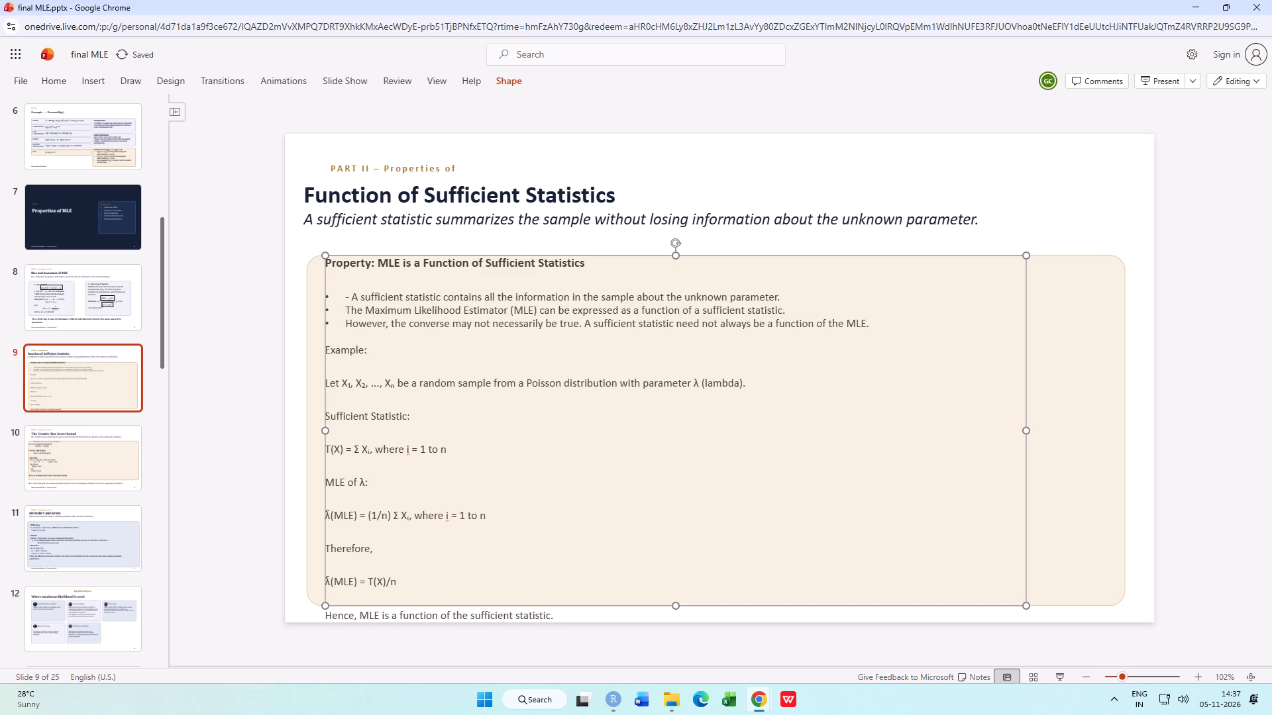
pyautogui.click(352, 295)
pyautogui.press('BackSpace')
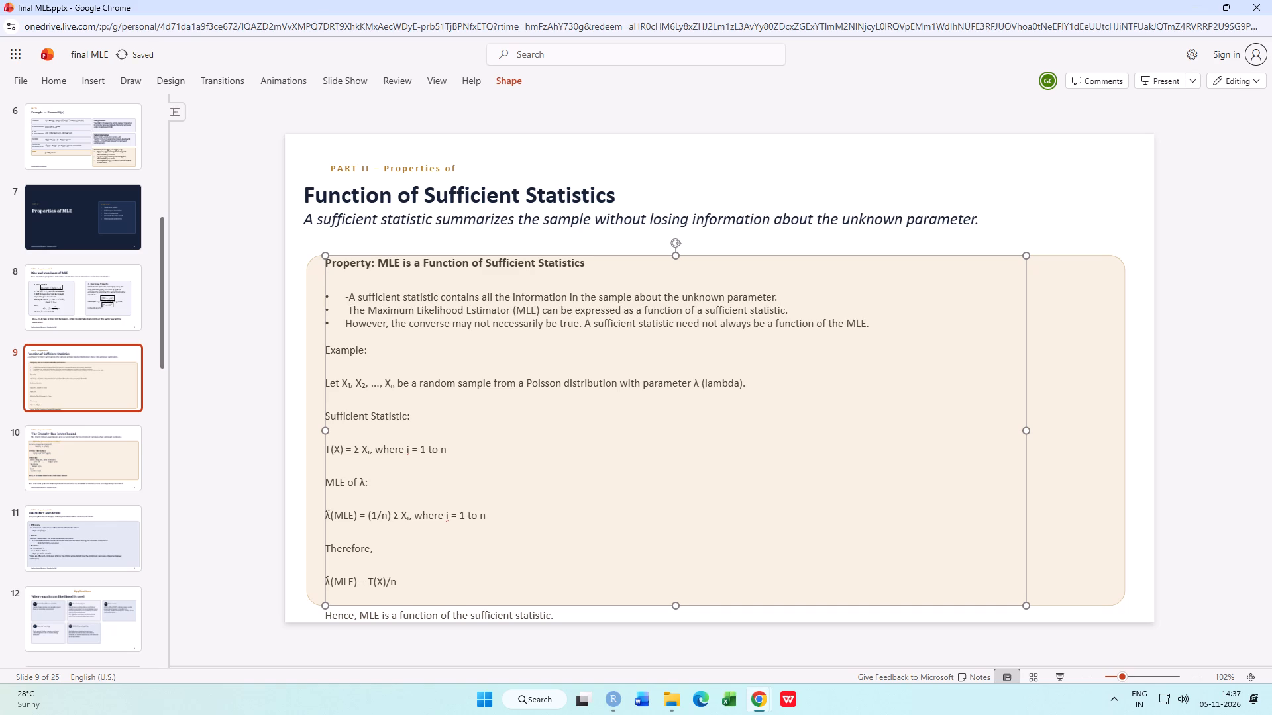
pyautogui.click(347, 309)
pyautogui.press('BackSpace')
pyautogui.press('BackSpace')
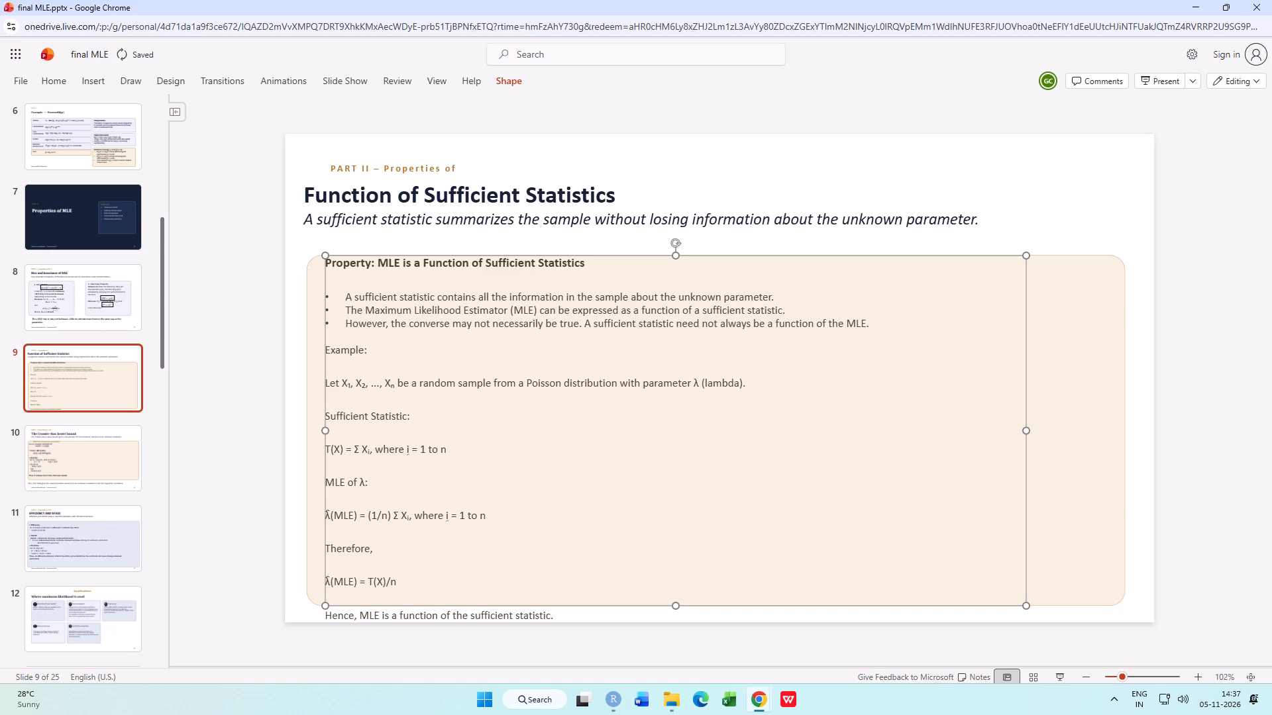
pyautogui.click(387, 369)
pyautogui.click(485, 498)
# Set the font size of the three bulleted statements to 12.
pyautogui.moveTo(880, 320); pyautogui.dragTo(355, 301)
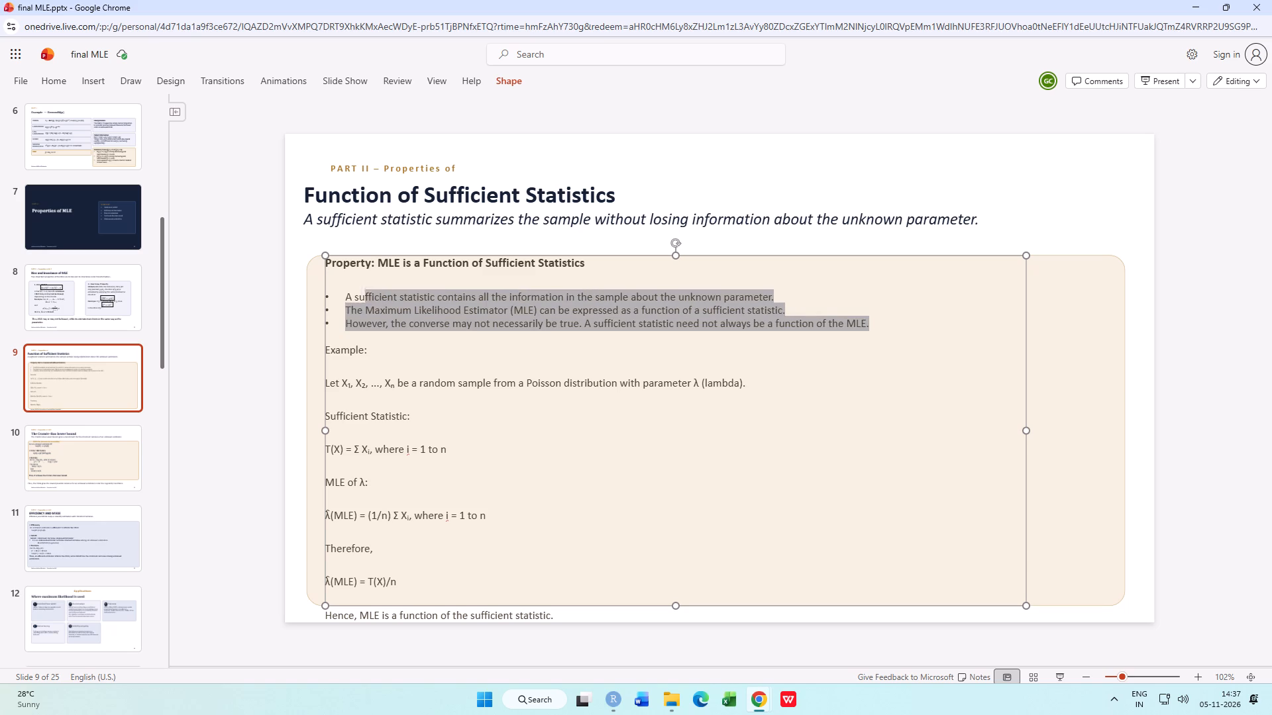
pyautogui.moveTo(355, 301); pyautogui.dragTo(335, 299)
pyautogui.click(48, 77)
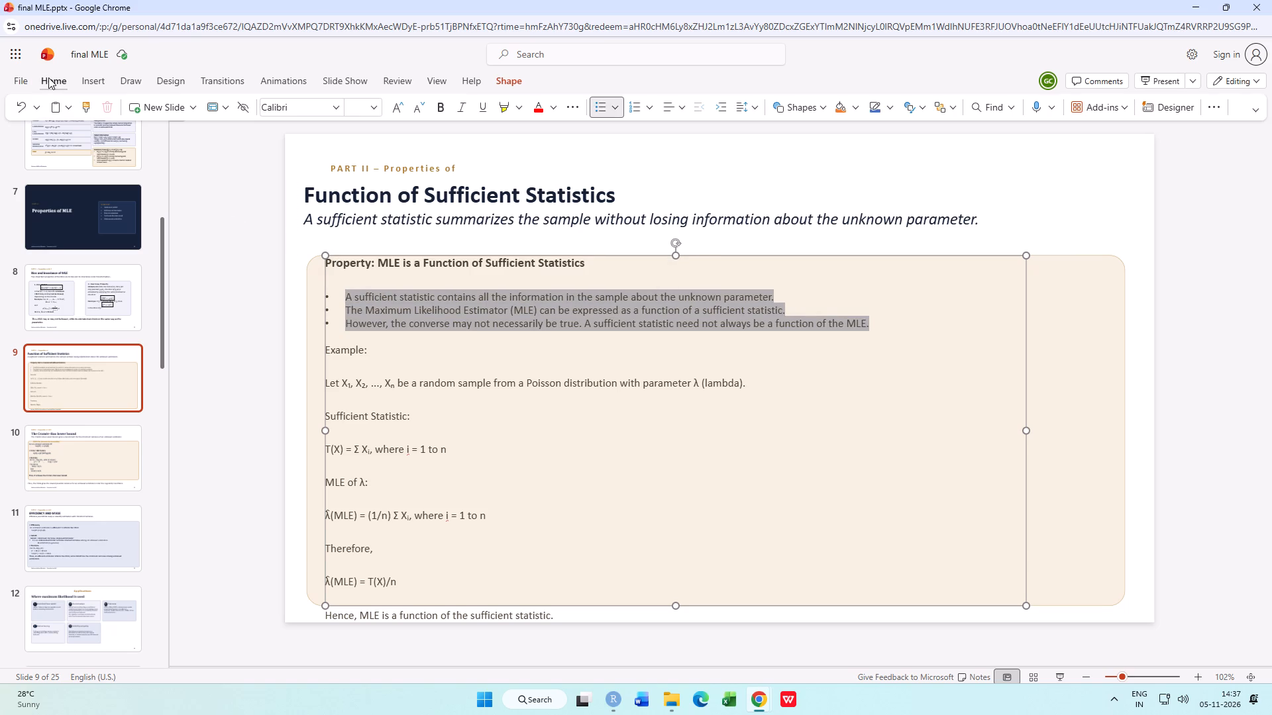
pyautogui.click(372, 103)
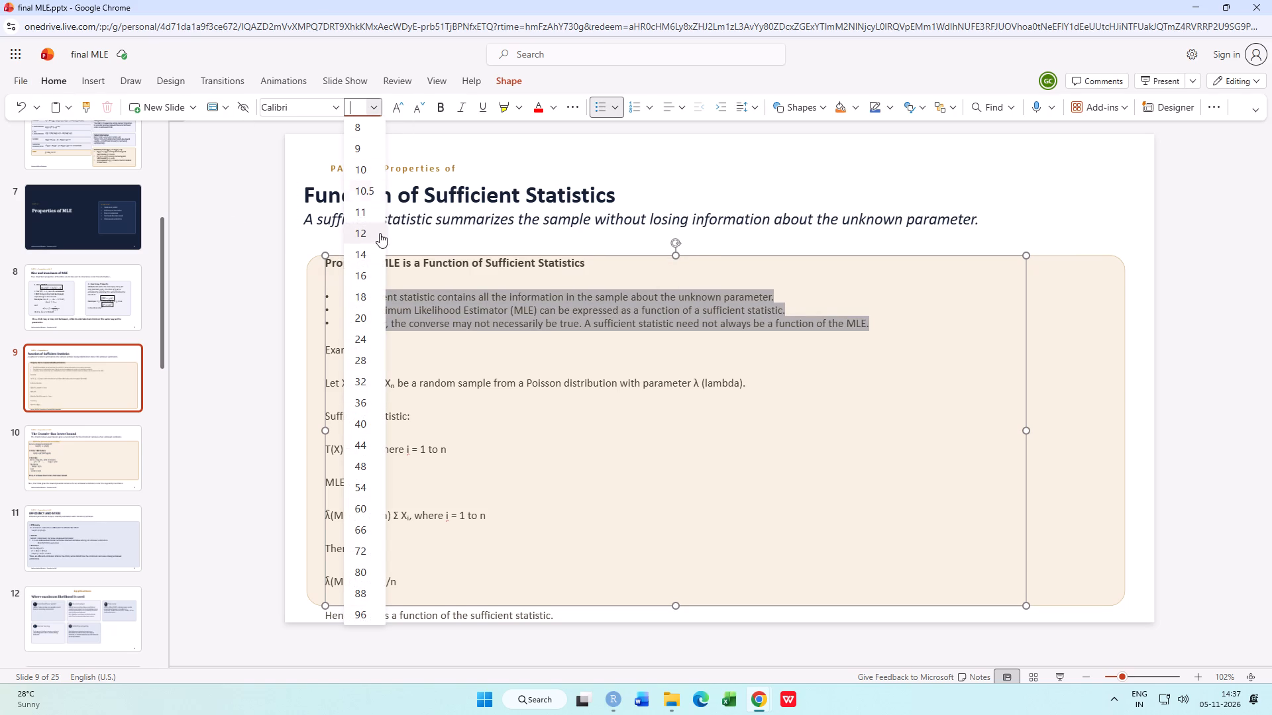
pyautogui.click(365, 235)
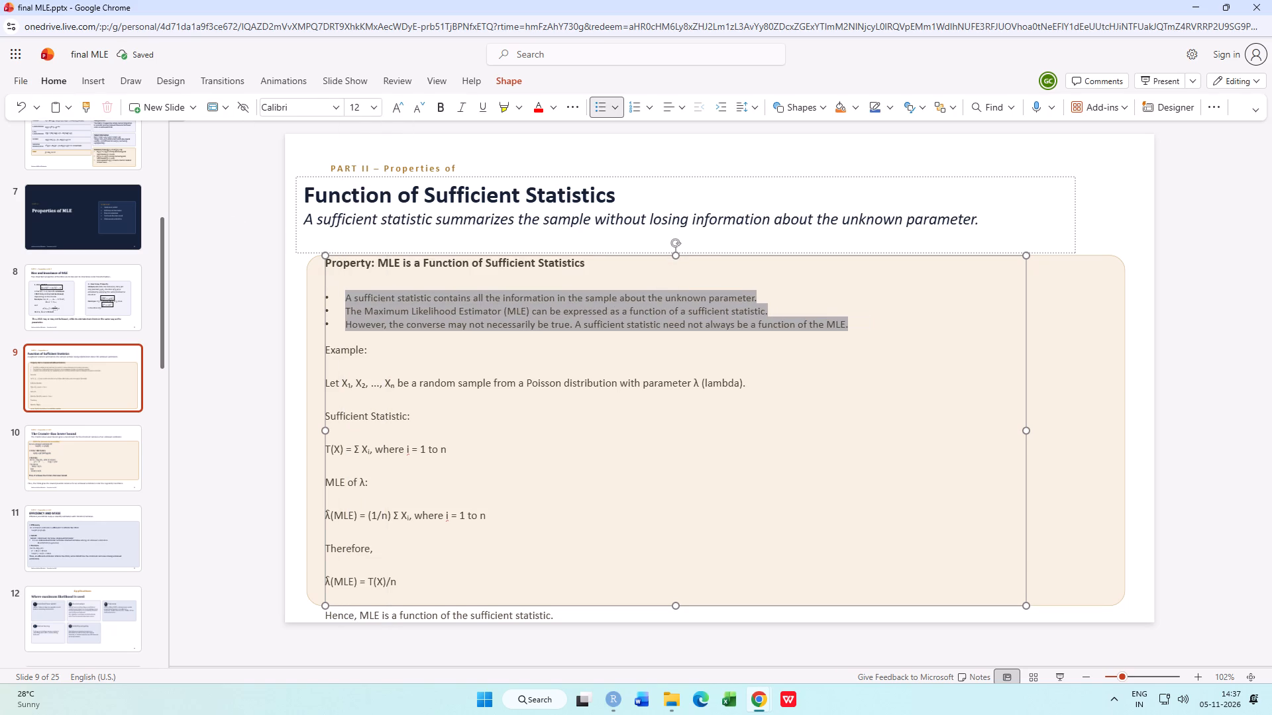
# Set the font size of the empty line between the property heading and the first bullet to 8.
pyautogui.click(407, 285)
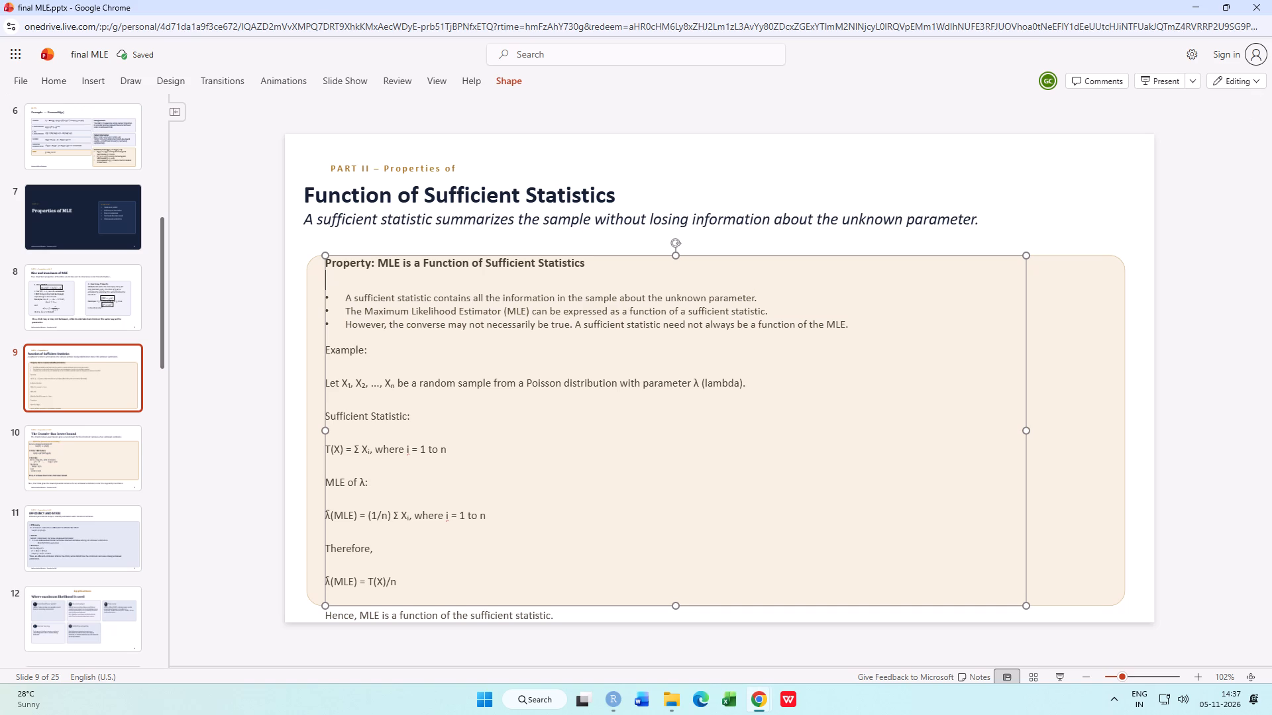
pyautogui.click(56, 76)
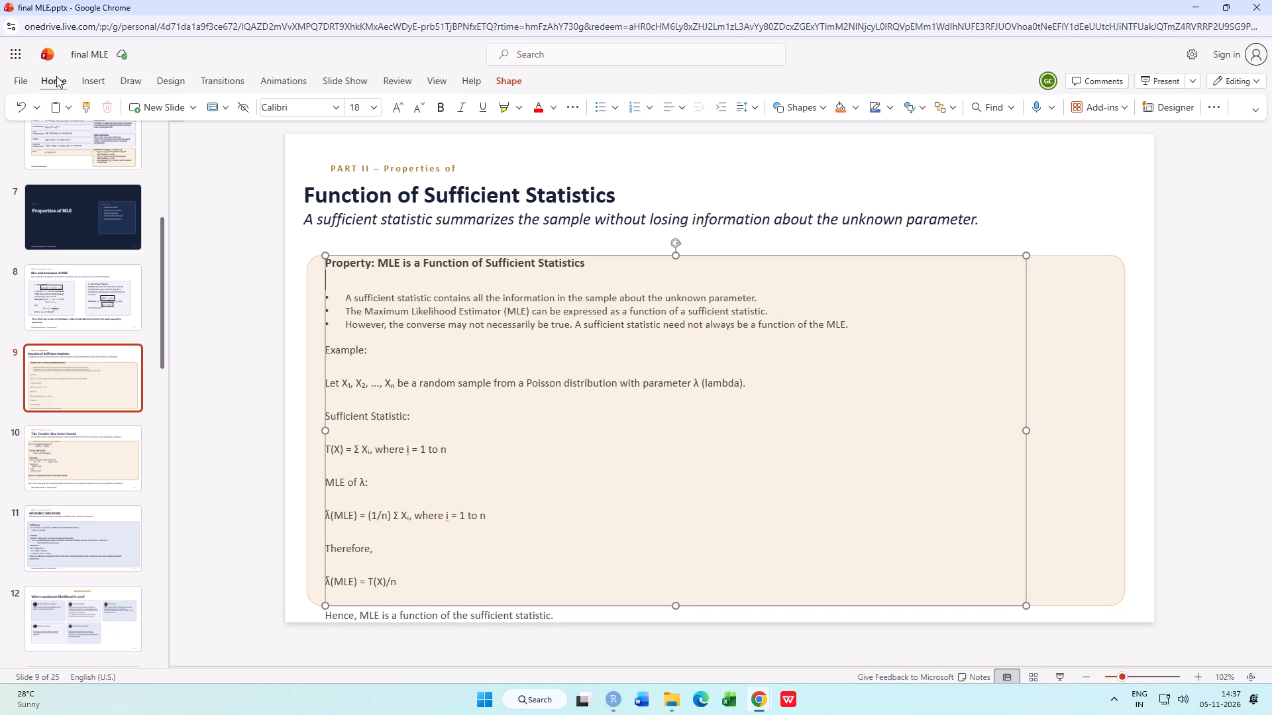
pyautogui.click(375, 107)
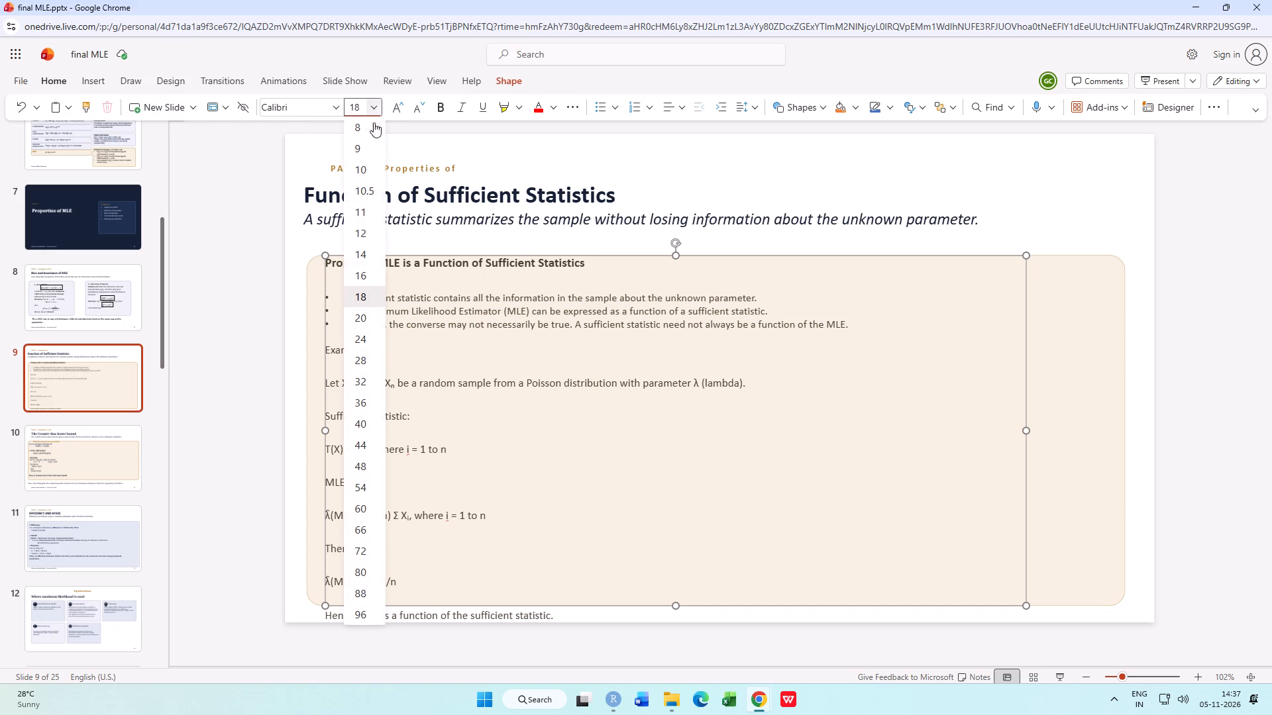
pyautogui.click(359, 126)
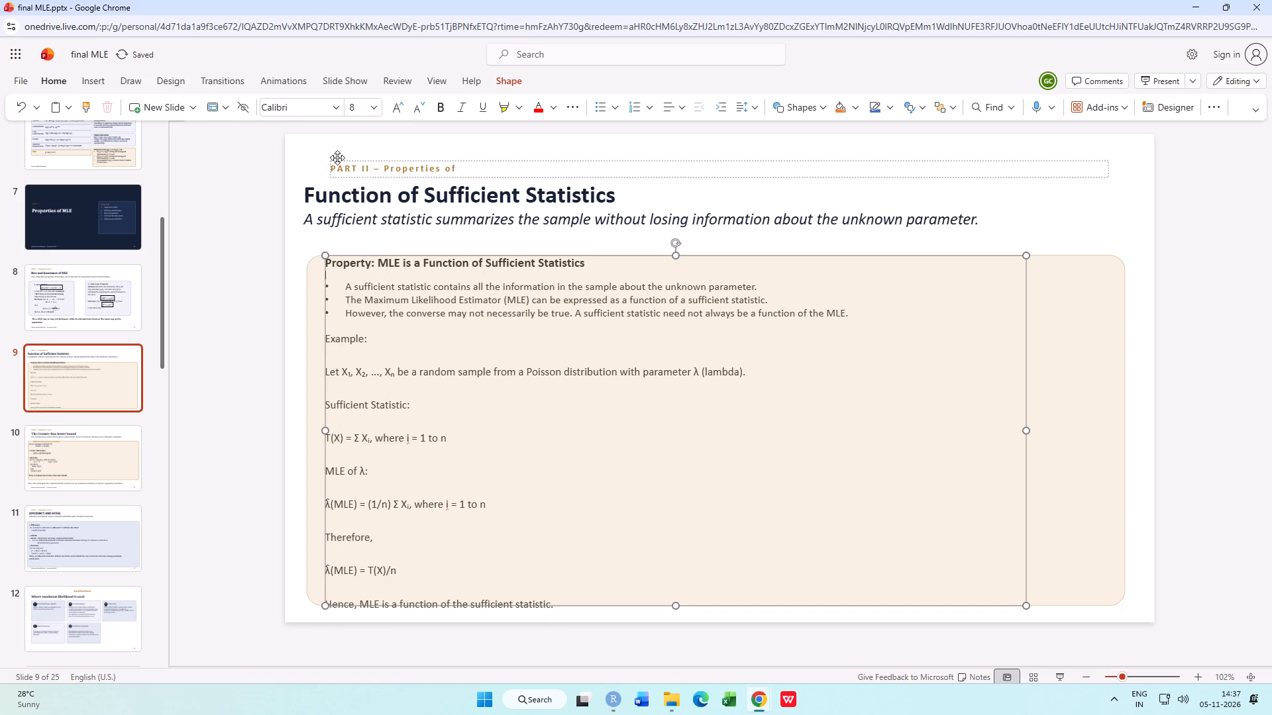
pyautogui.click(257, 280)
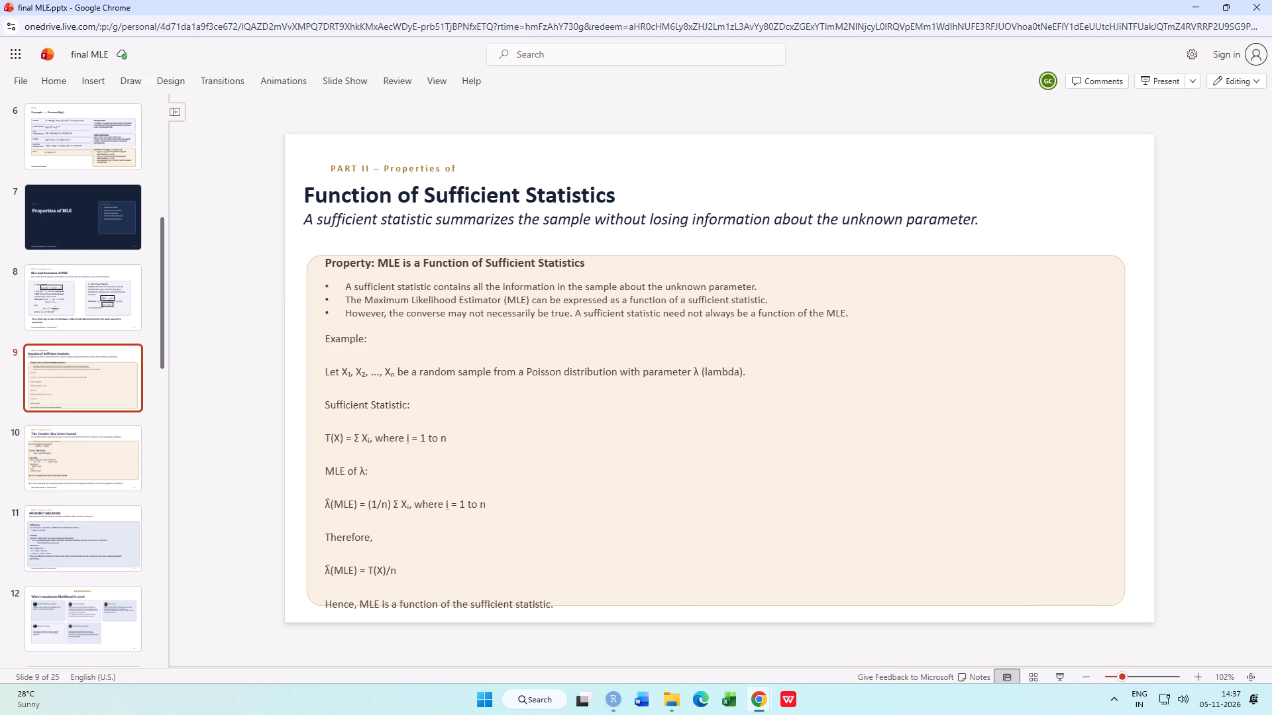
# Set the font size of the three bulleted statements about sufficient statistics to 16.
pyautogui.moveTo(849, 311); pyautogui.dragTo(558, 322)
pyautogui.click(781, 346)
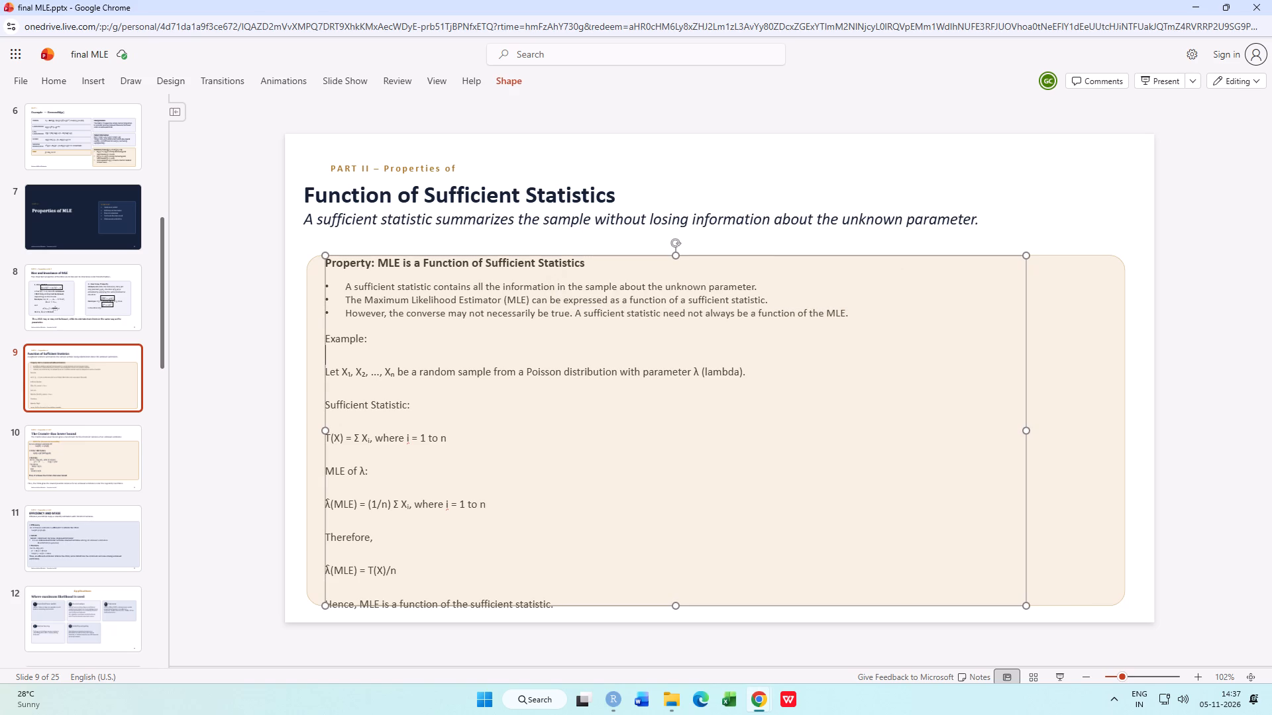
pyautogui.moveTo(852, 317); pyautogui.dragTo(335, 297)
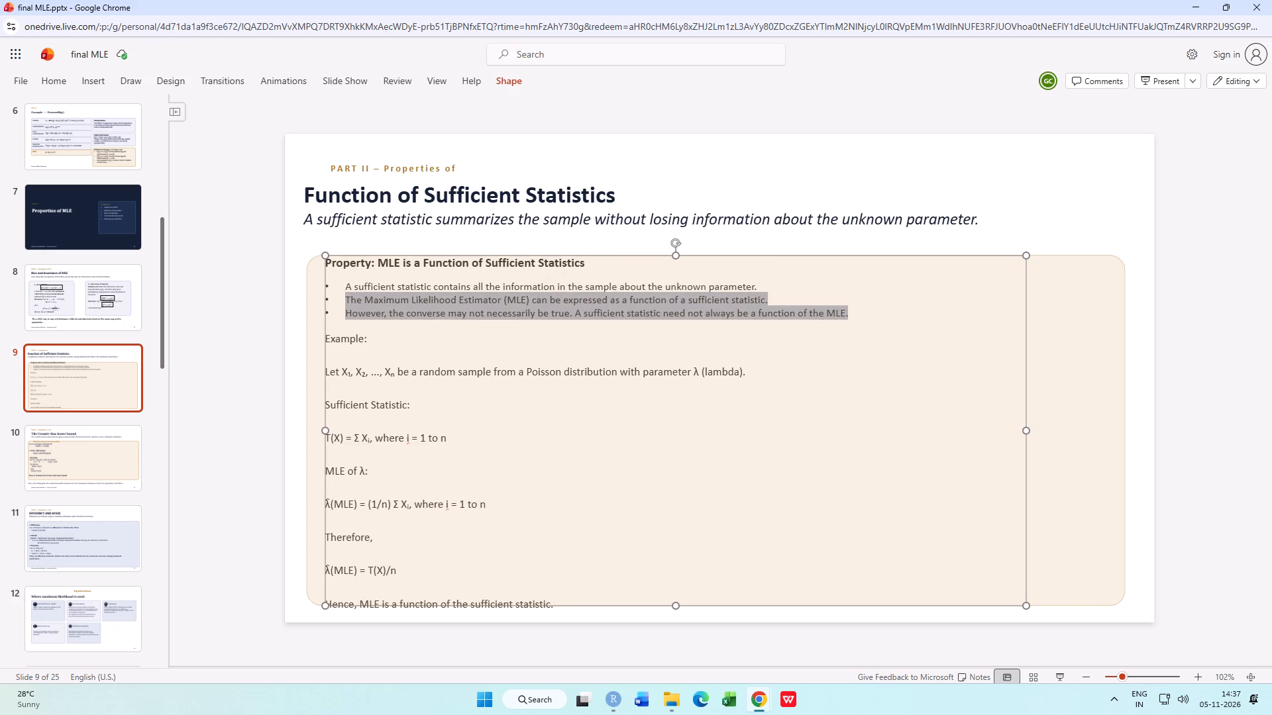
pyautogui.moveTo(335, 297); pyautogui.dragTo(328, 278)
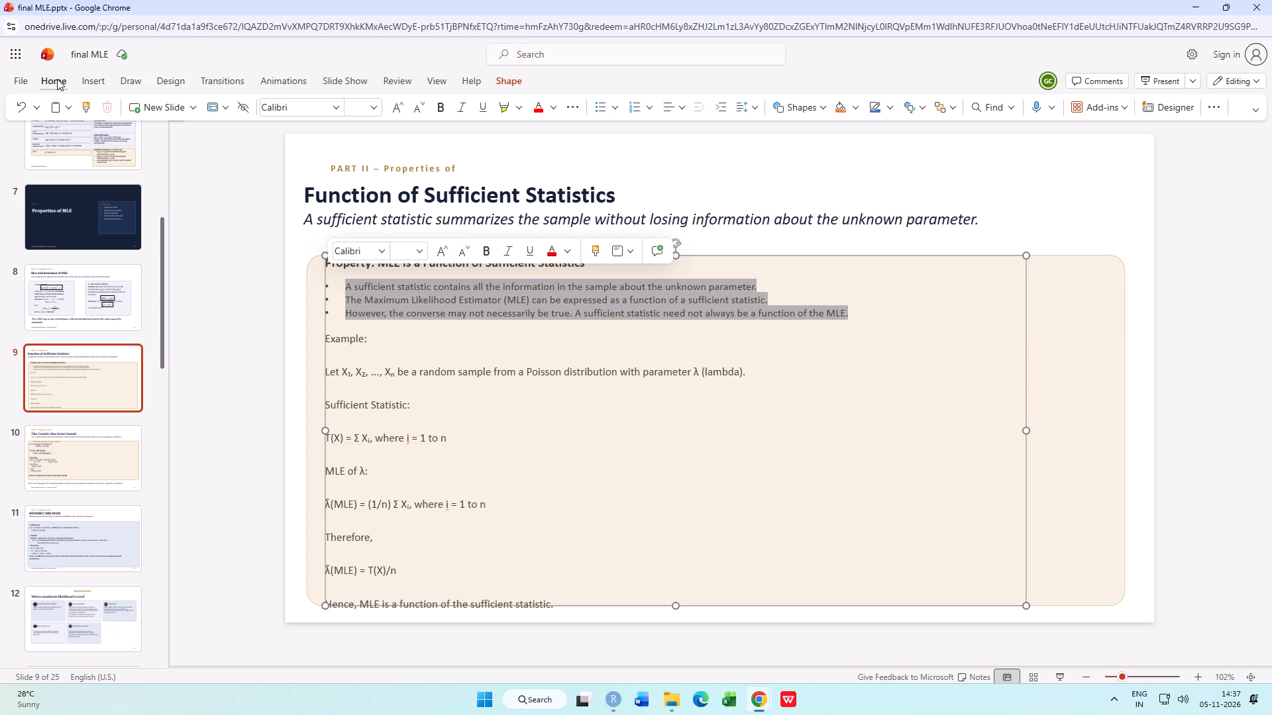
pyautogui.click(57, 79)
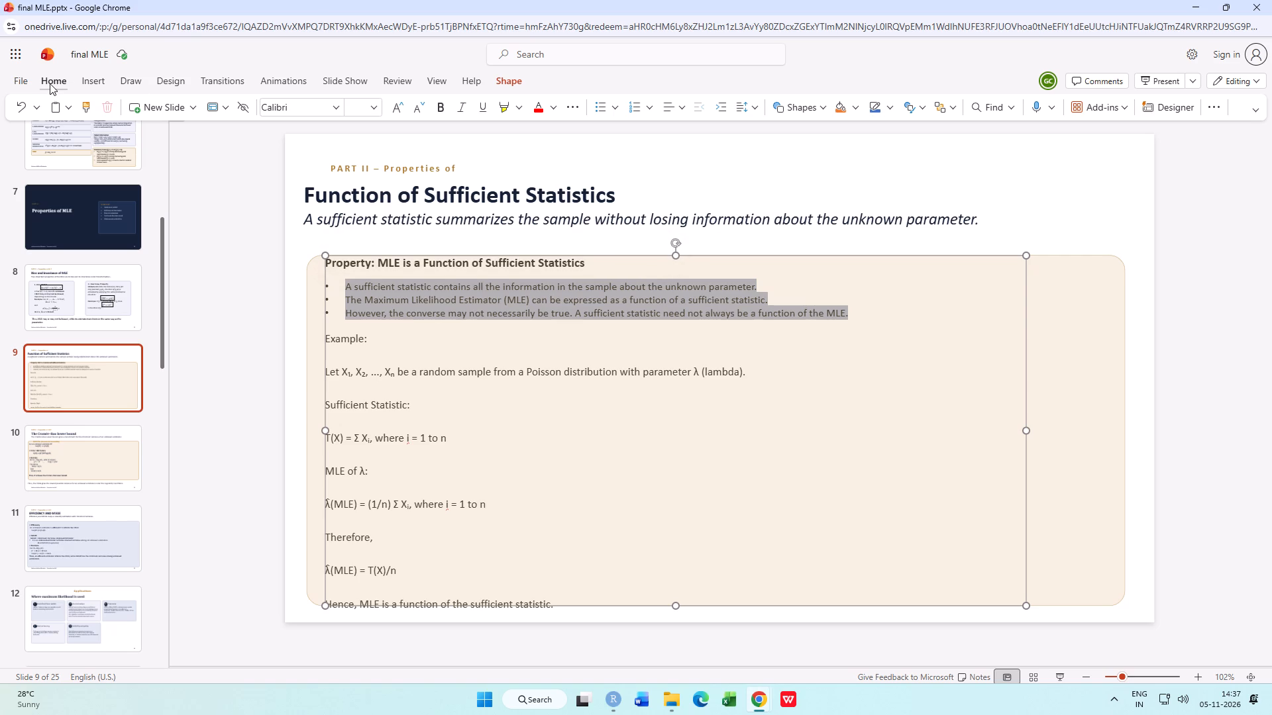
pyautogui.click(50, 83)
pyautogui.click(375, 116)
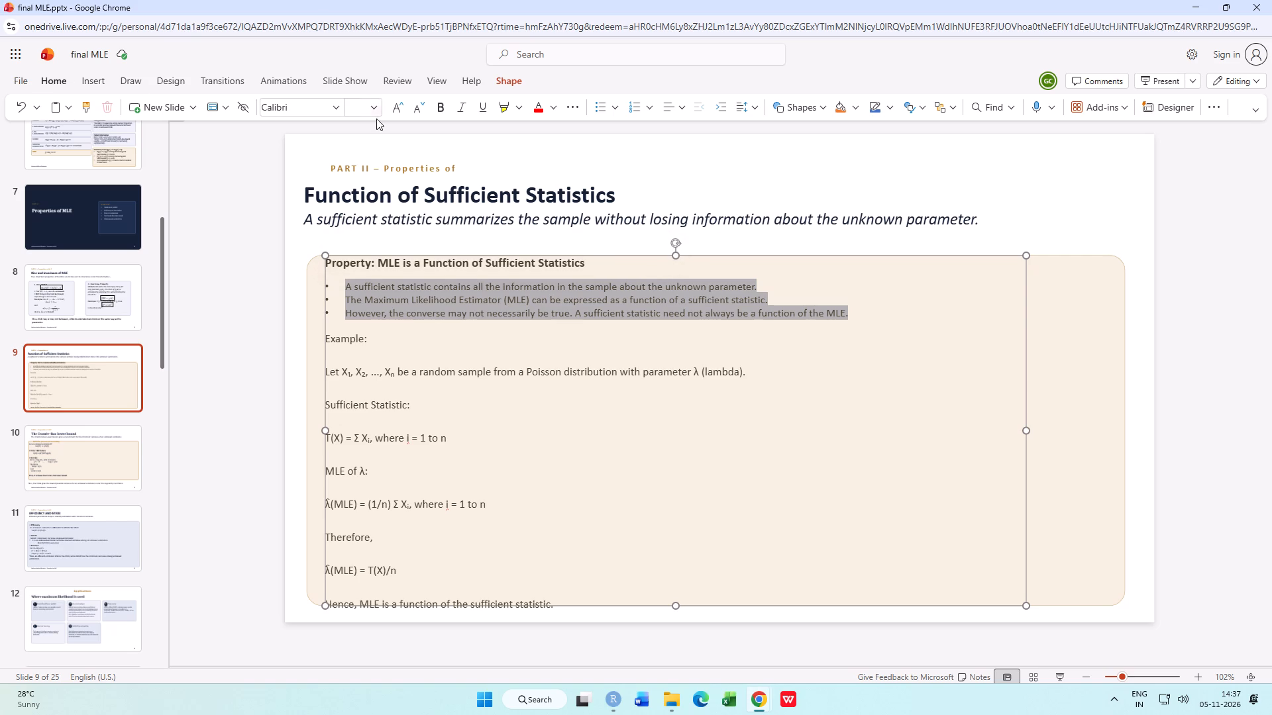
pyautogui.click(377, 107)
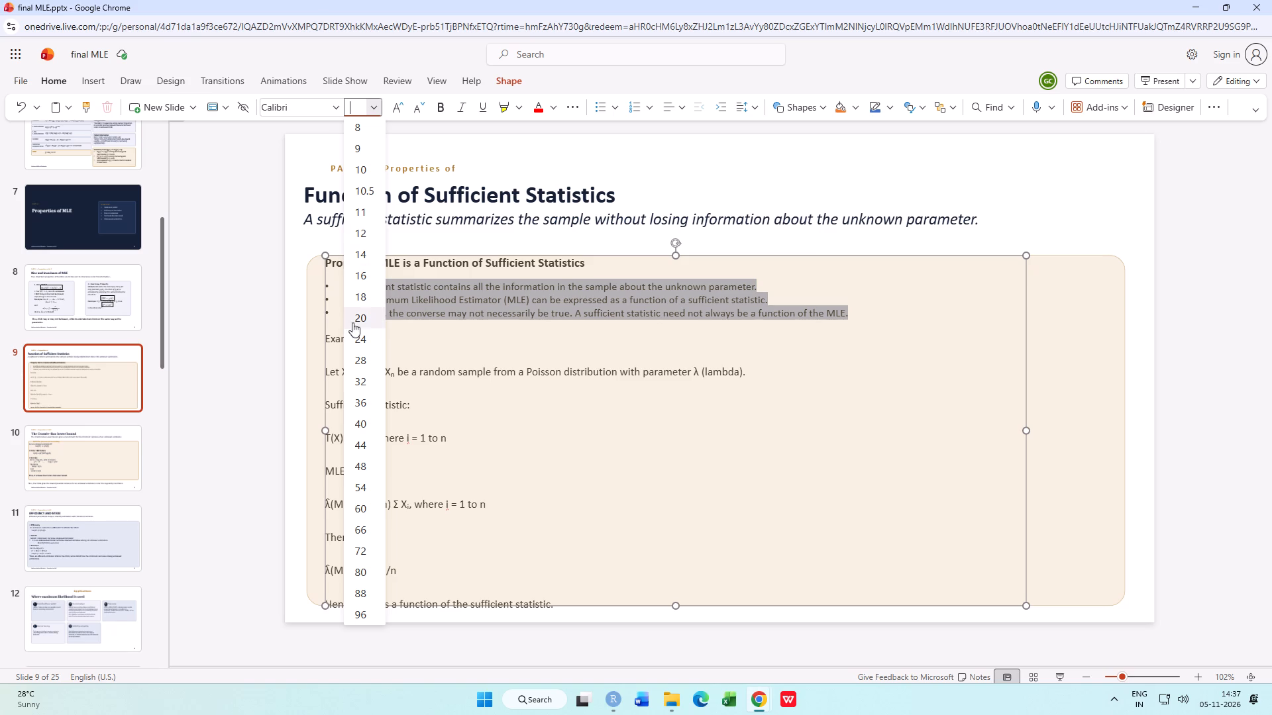
pyautogui.click(365, 285)
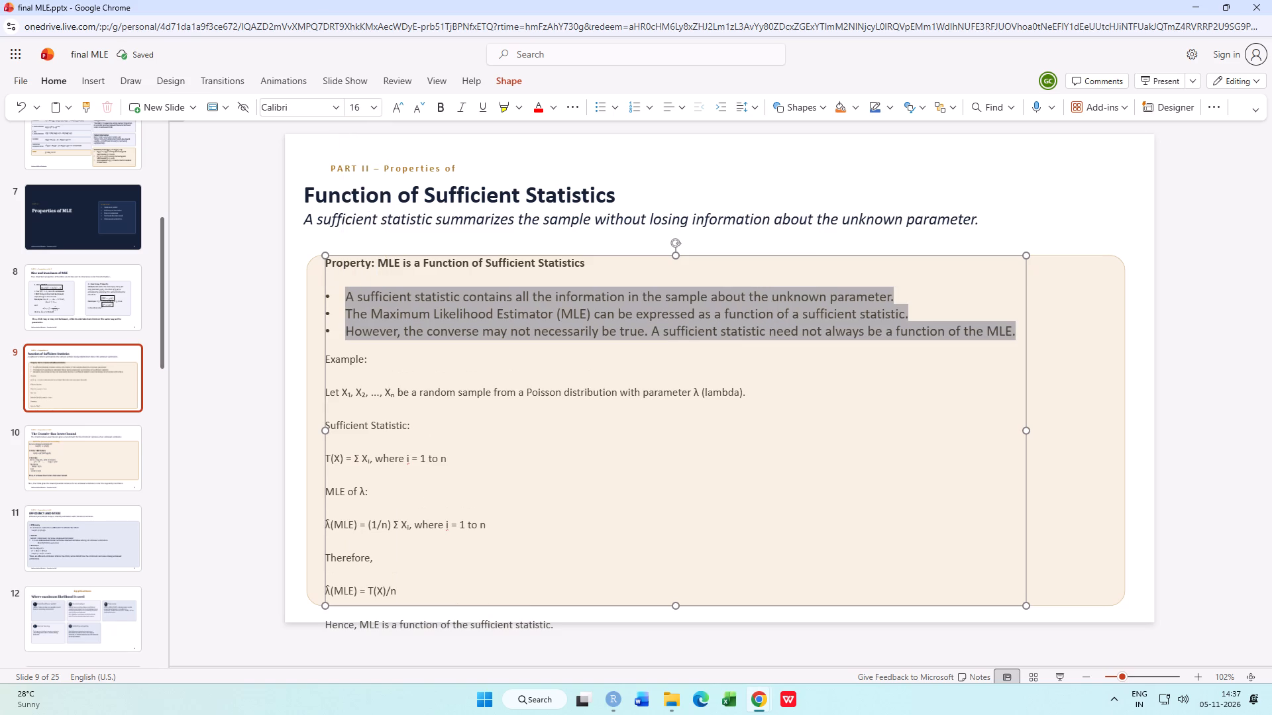
# Tighten the gap below the property heading by setting the empty line above the bullets to font size 8.
pyautogui.click(348, 272)
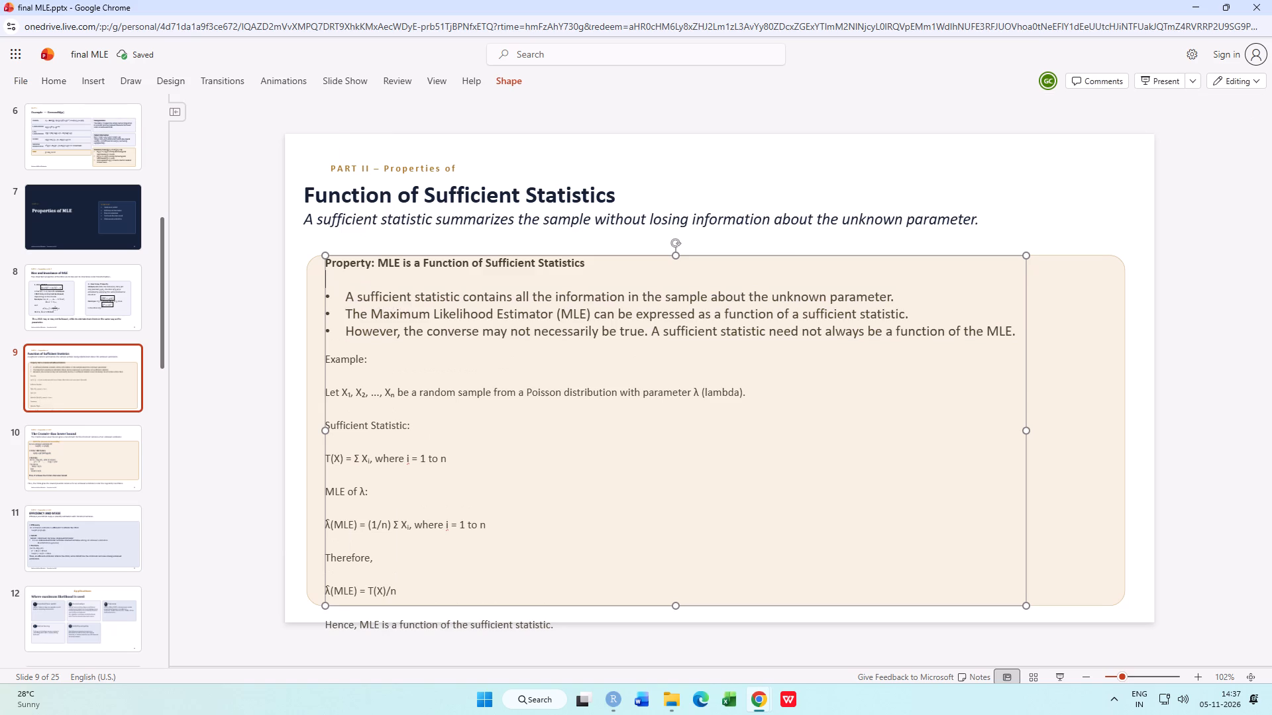
pyautogui.click(55, 78)
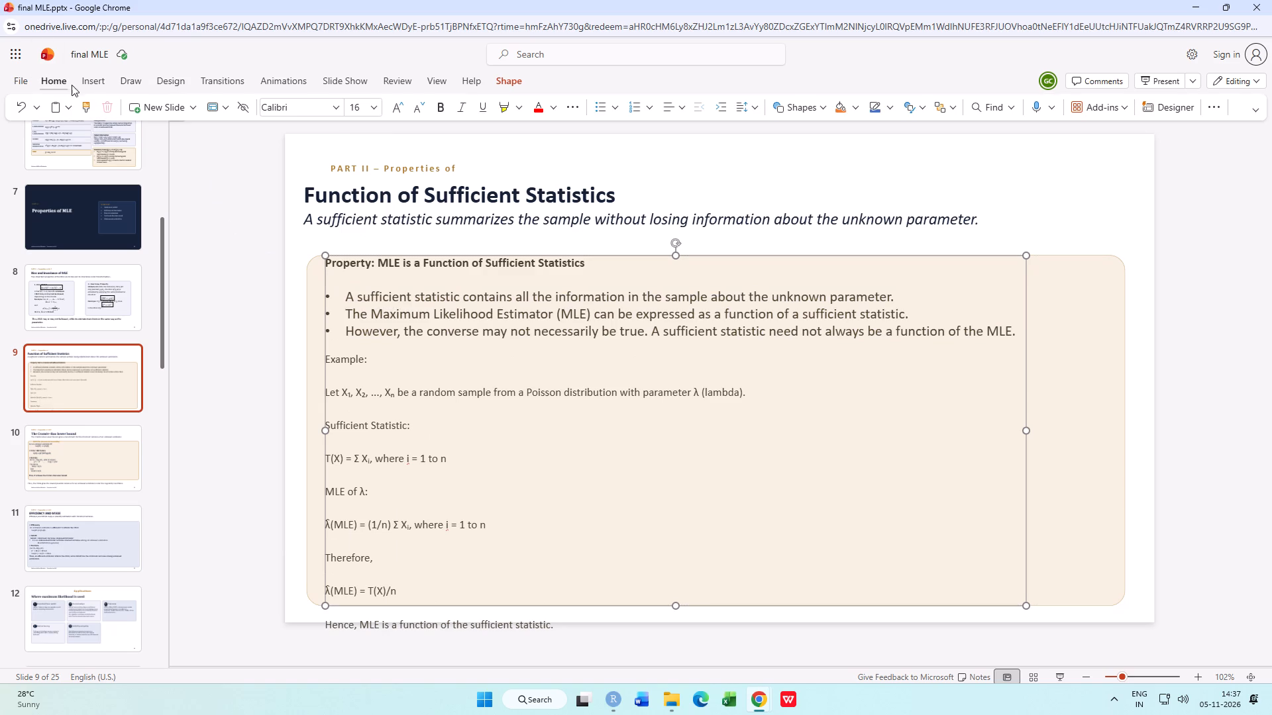
pyautogui.click(374, 109)
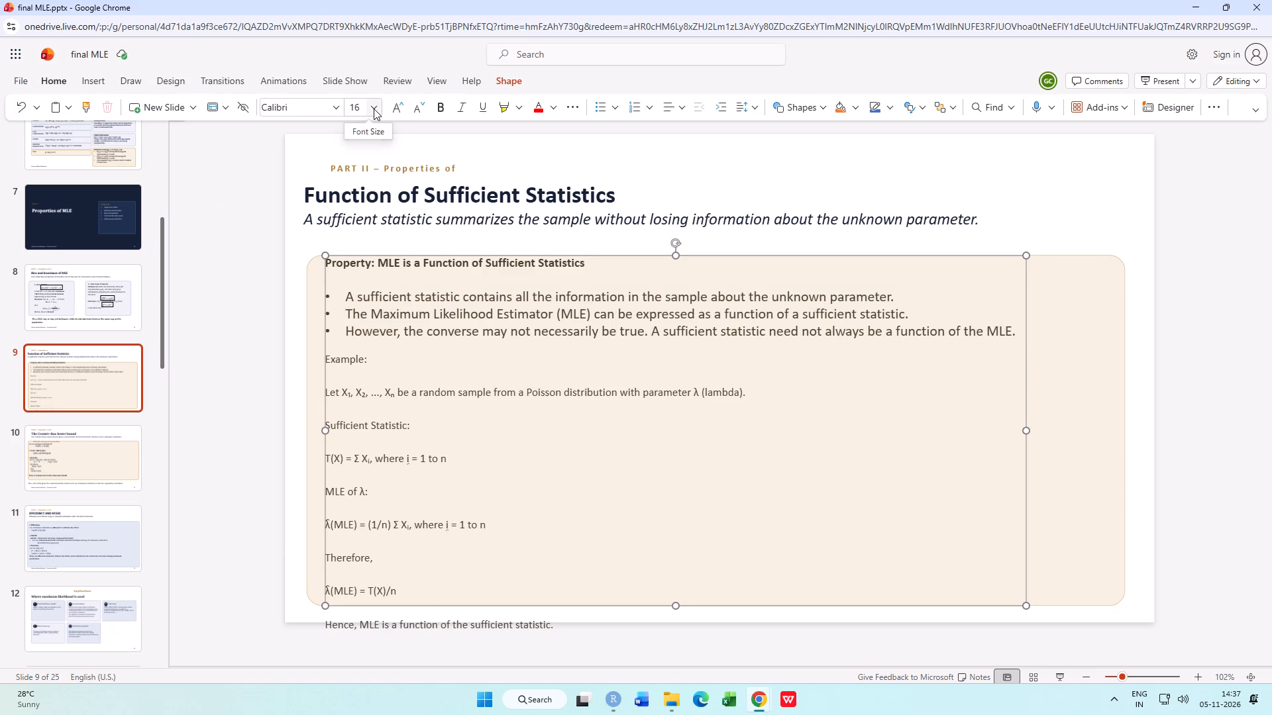
pyautogui.click(374, 109)
pyautogui.click(364, 128)
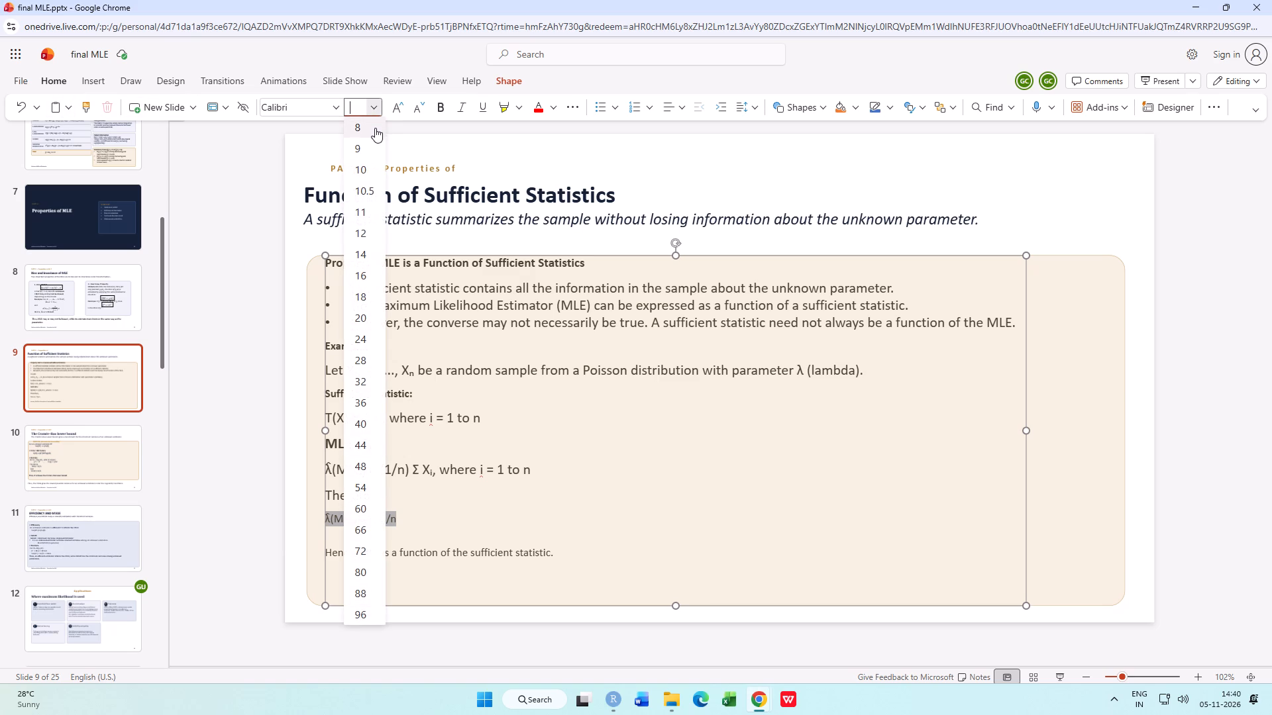
pyautogui.click(366, 281)
pyautogui.click(267, 493)
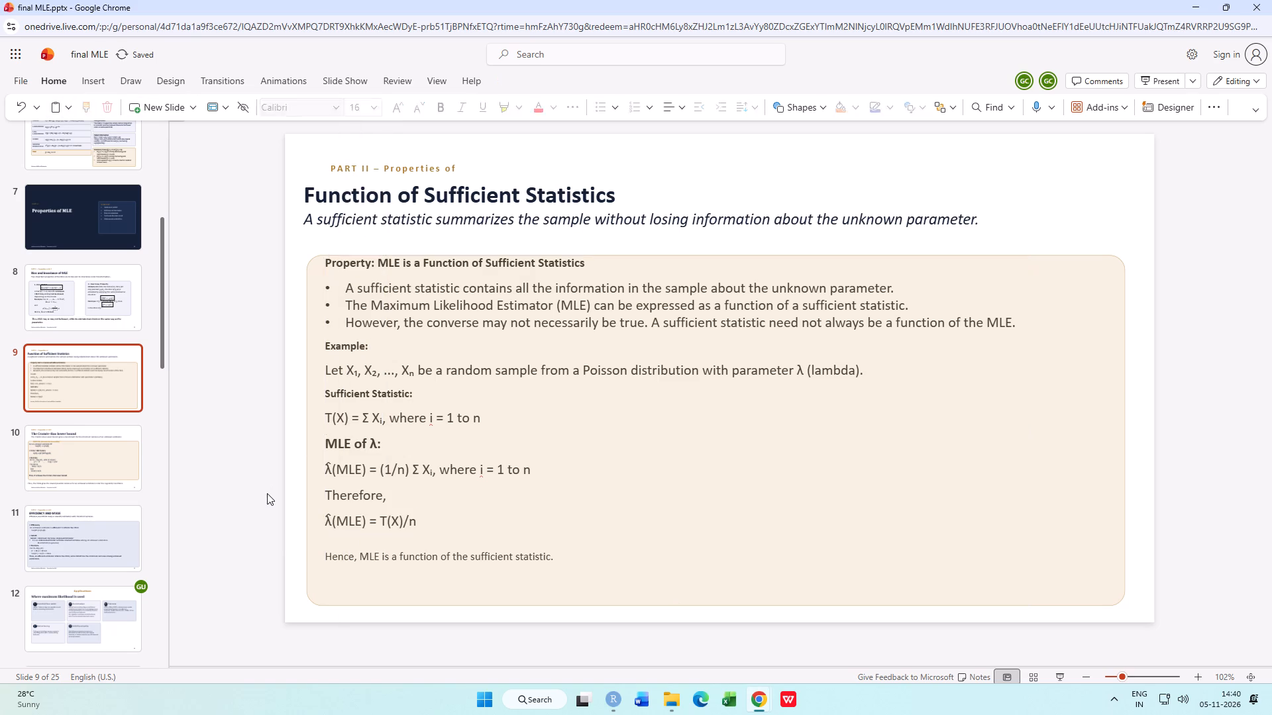
# Set the empty line between the T(X)/n formula and the closing "Hence" sentence to font size 8.
pyautogui.click(343, 543)
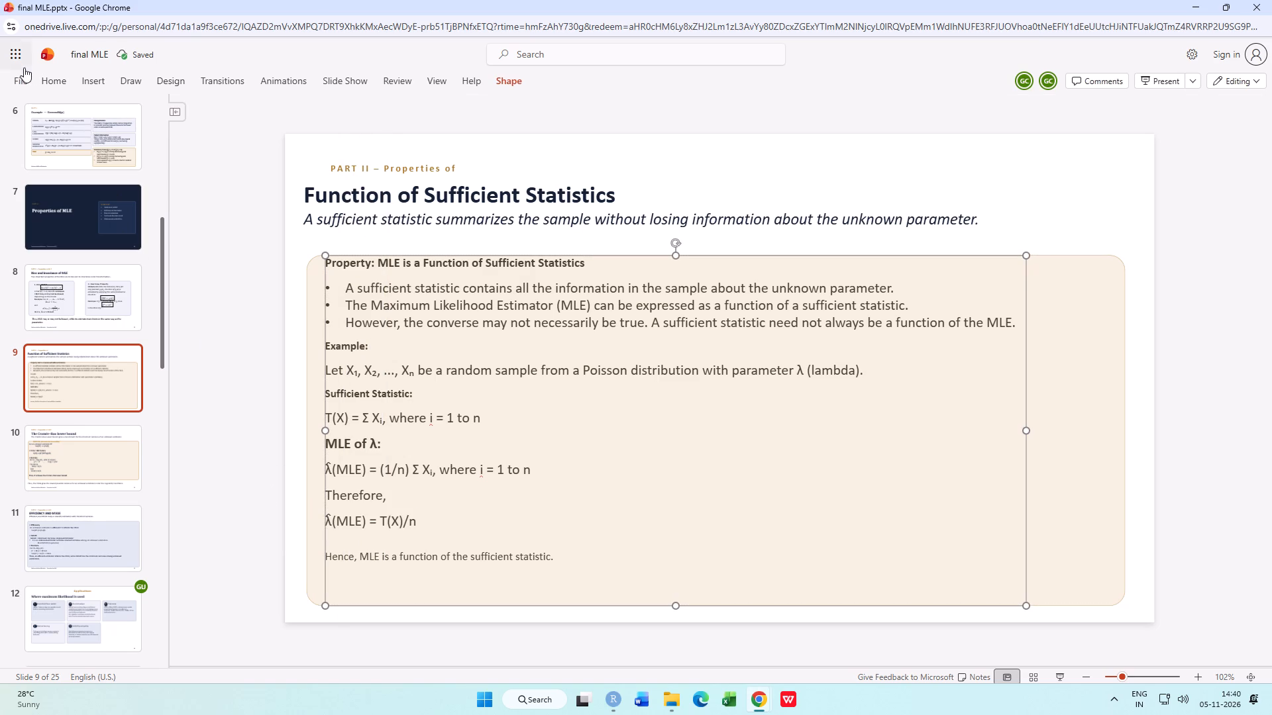
pyautogui.click(54, 91)
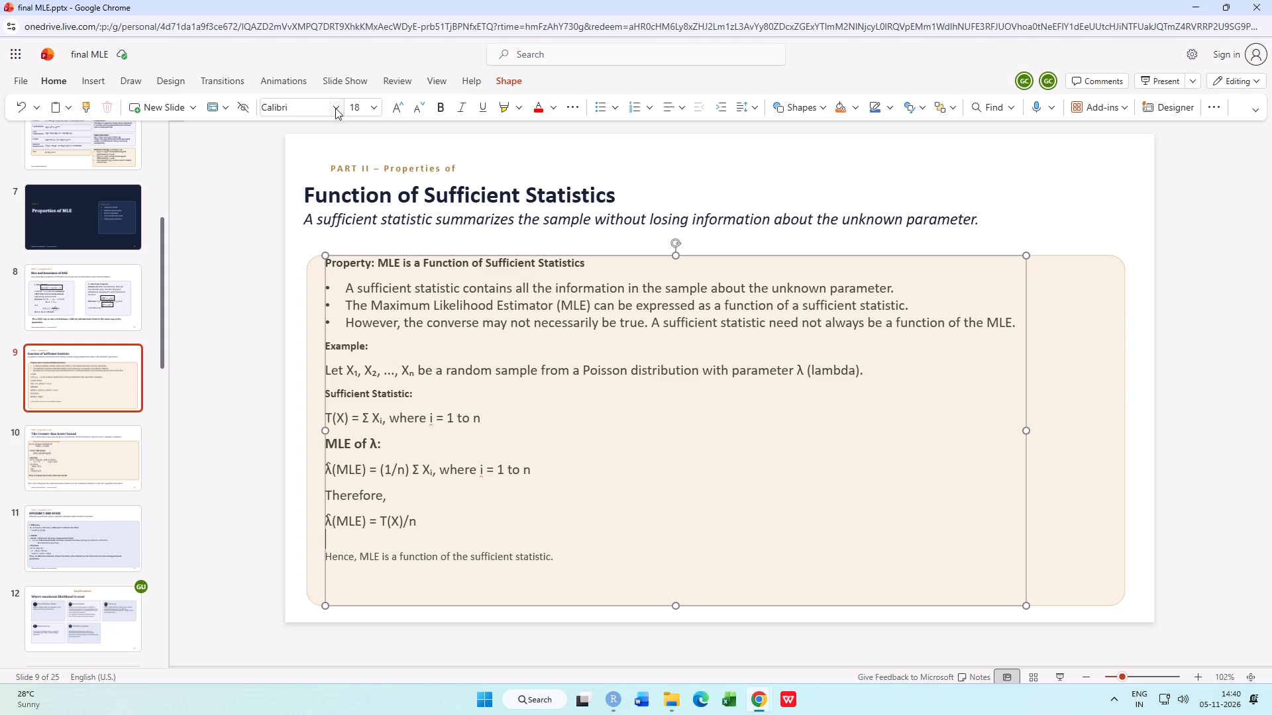
pyautogui.click(380, 111)
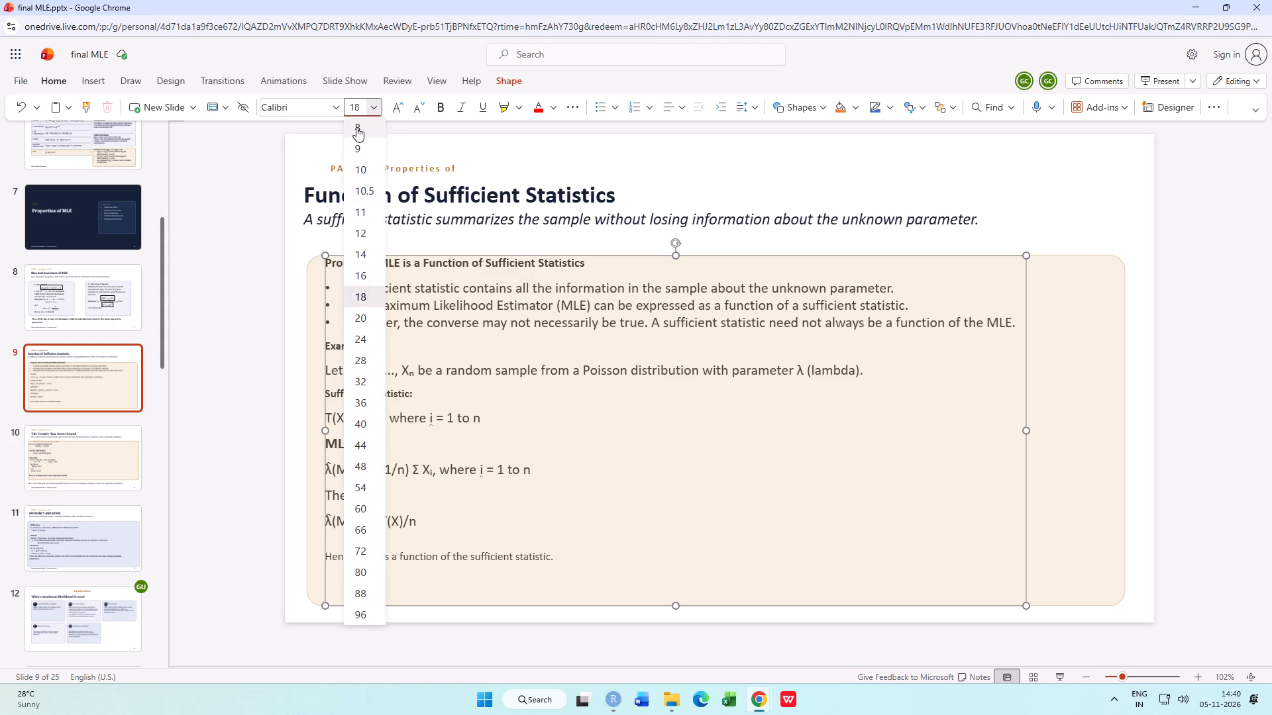
pyautogui.click(356, 127)
# Set the font size of the "Hence, MLE is a function of the sufficient statistic." line to 16.
pyautogui.moveTo(557, 544); pyautogui.dragTo(556, 544)
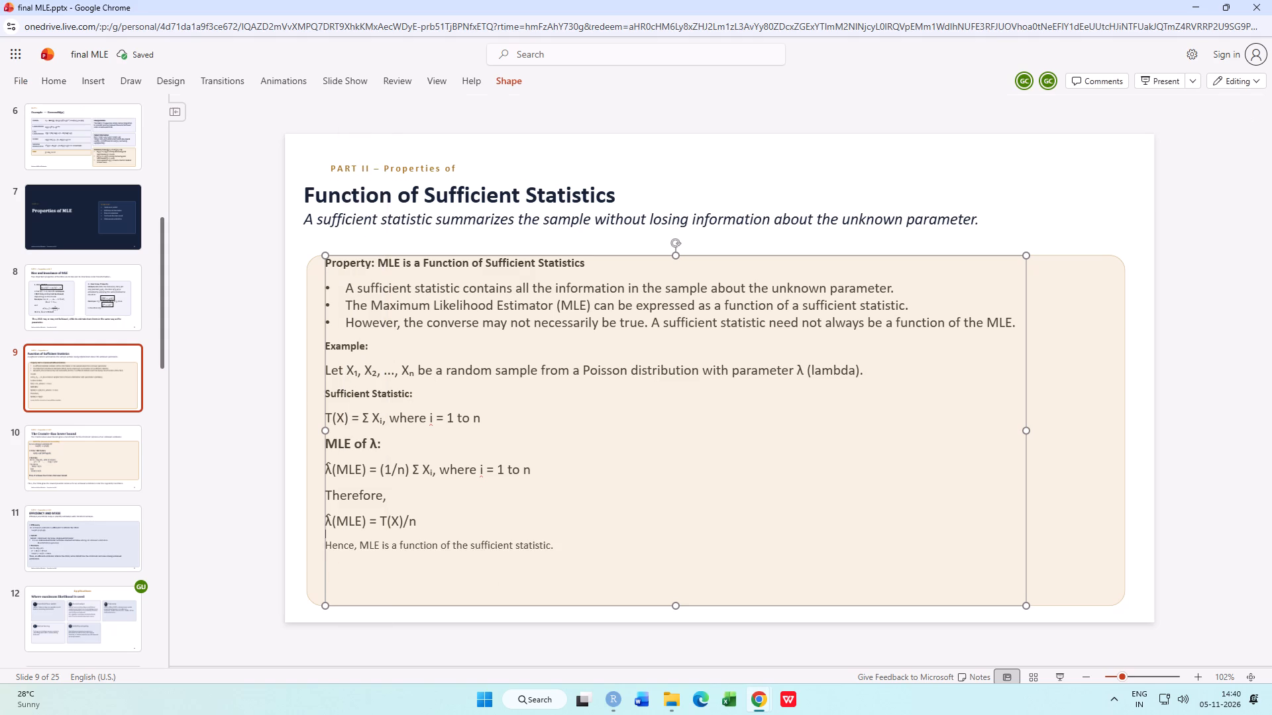
pyautogui.moveTo(556, 544); pyautogui.dragTo(307, 555)
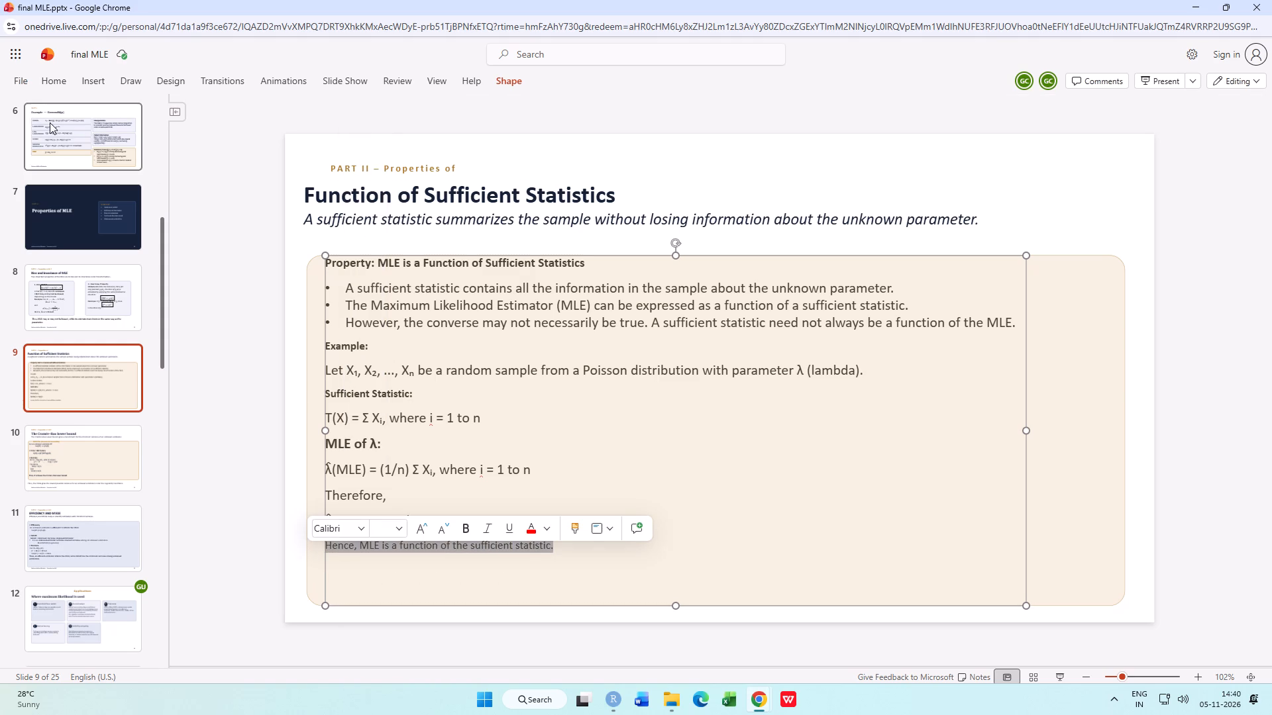
pyautogui.click(55, 81)
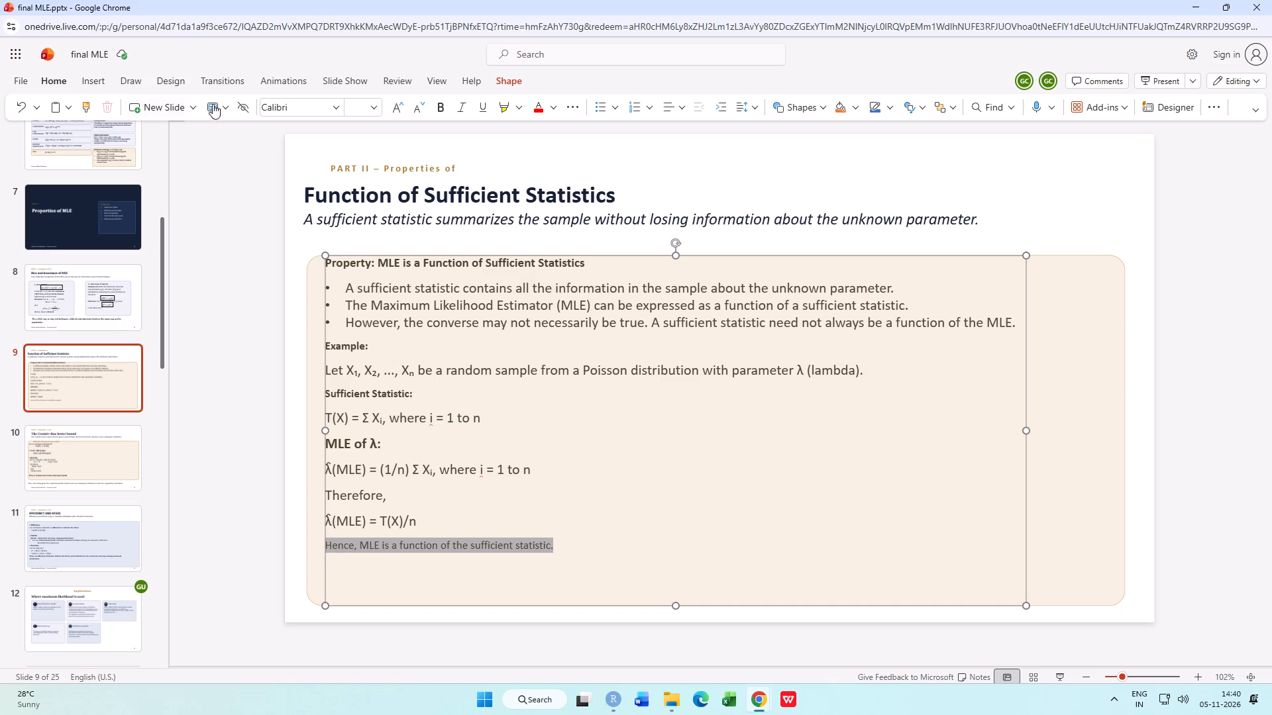
pyautogui.click(374, 109)
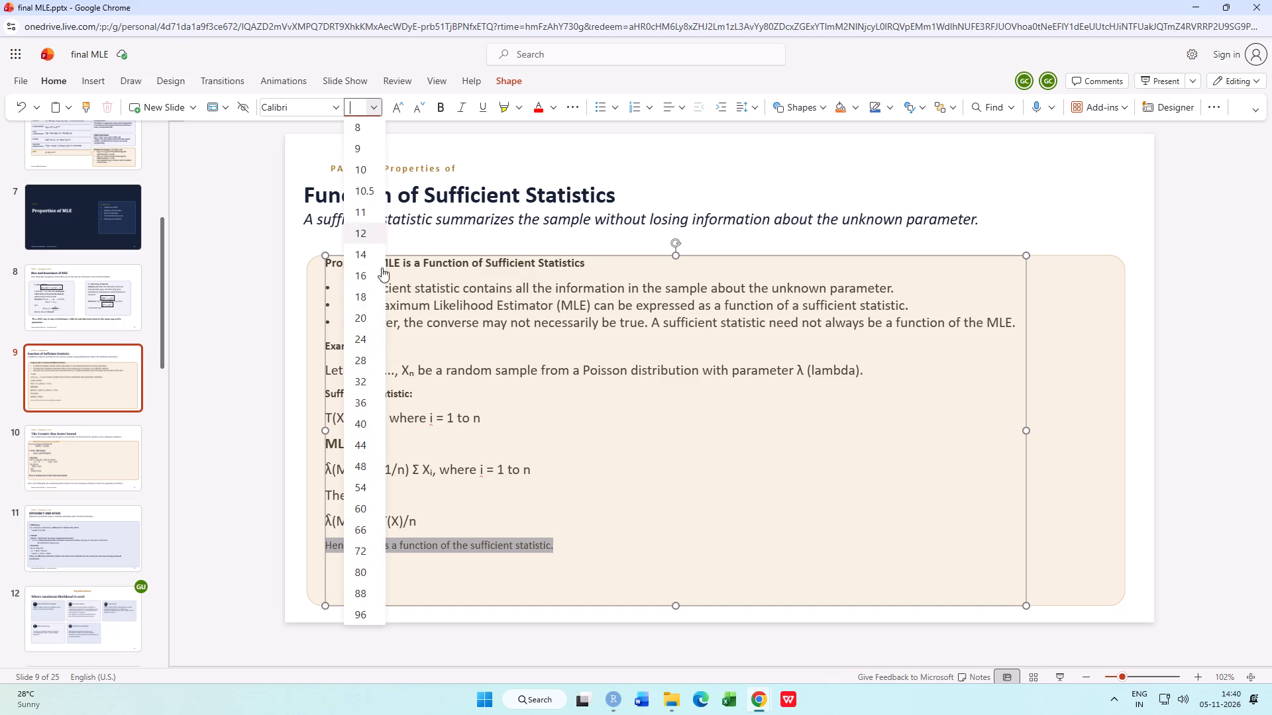
pyautogui.click(374, 268)
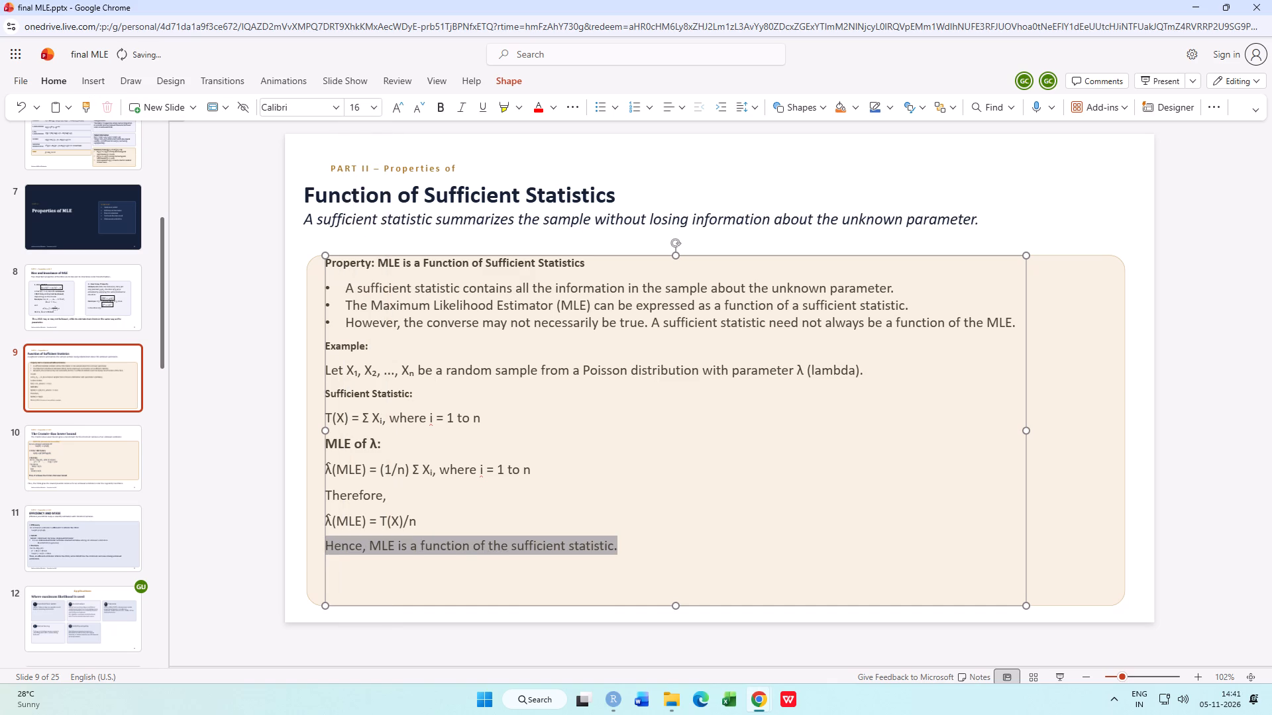
pyautogui.click(600, 479)
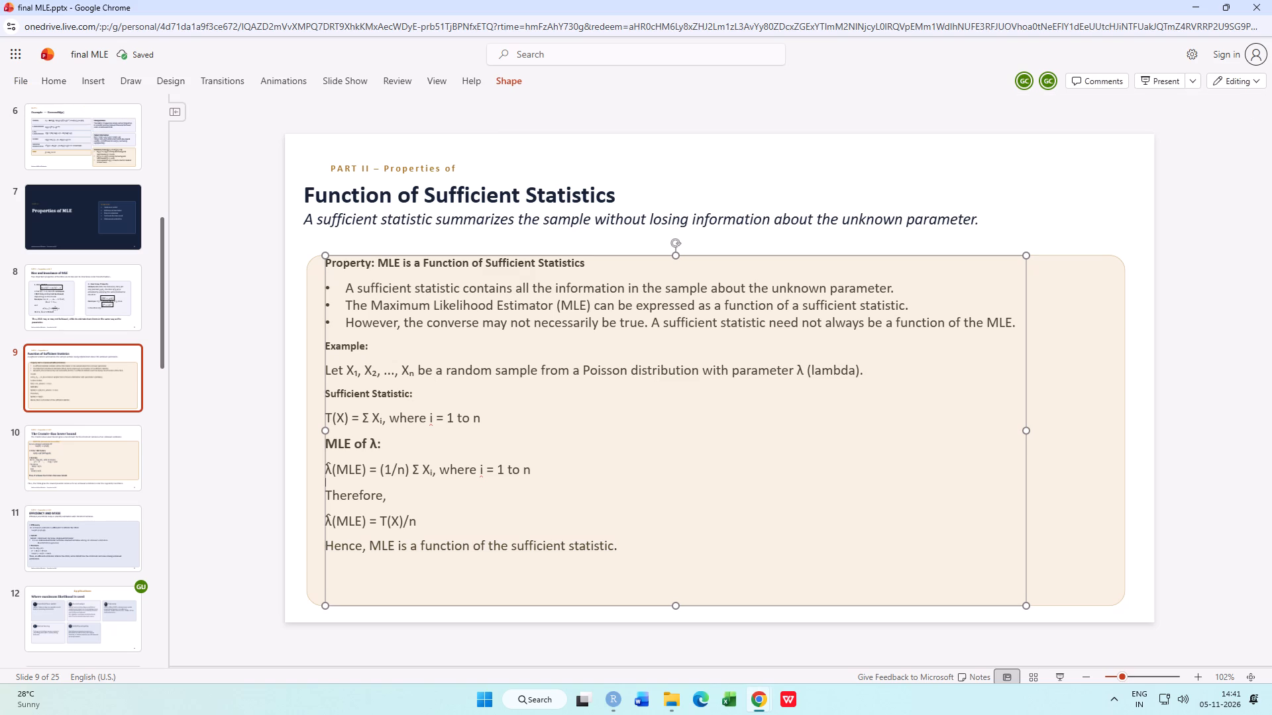
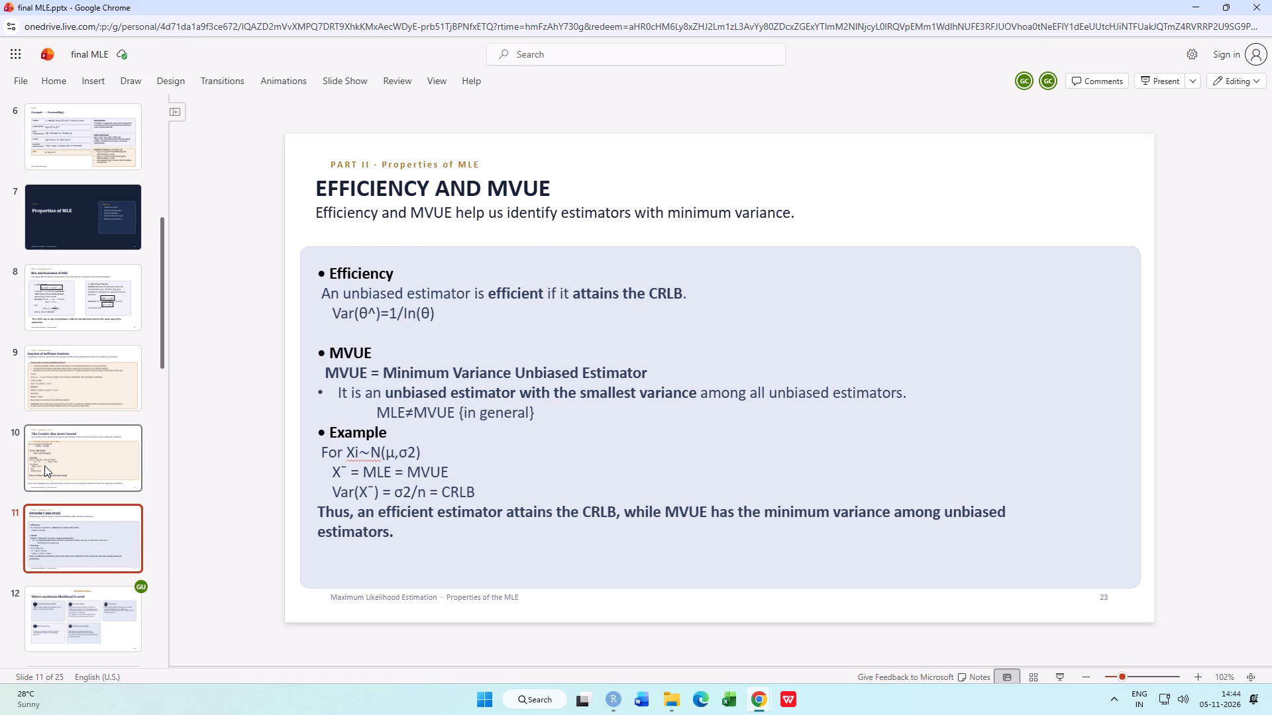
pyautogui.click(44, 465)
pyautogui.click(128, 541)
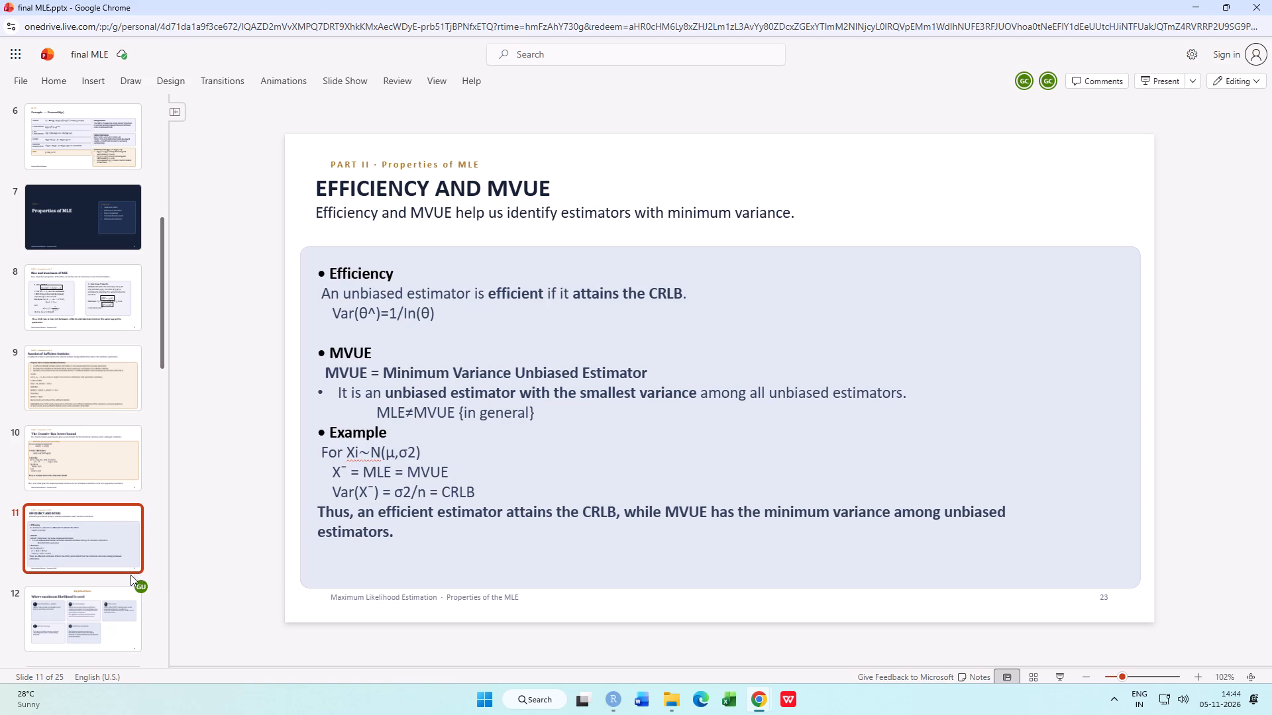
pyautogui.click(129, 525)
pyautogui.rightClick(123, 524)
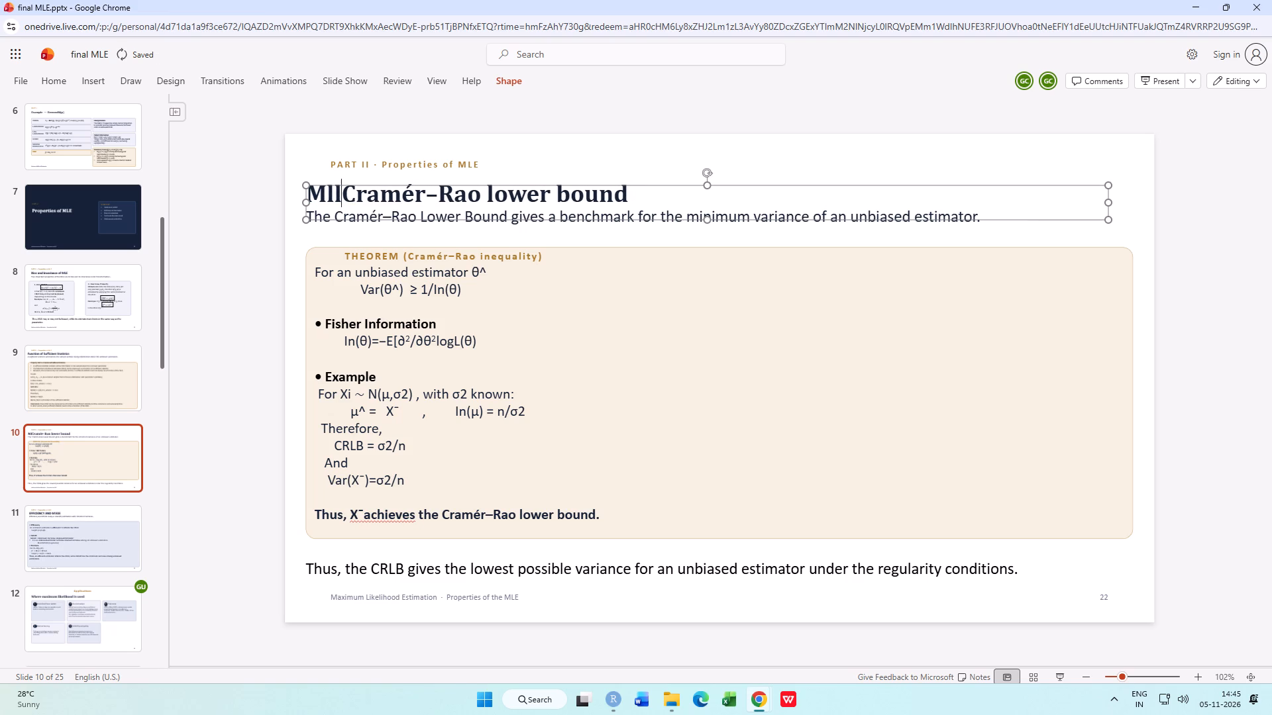
pyautogui.press('BackSpace')
pyautogui.press('l')
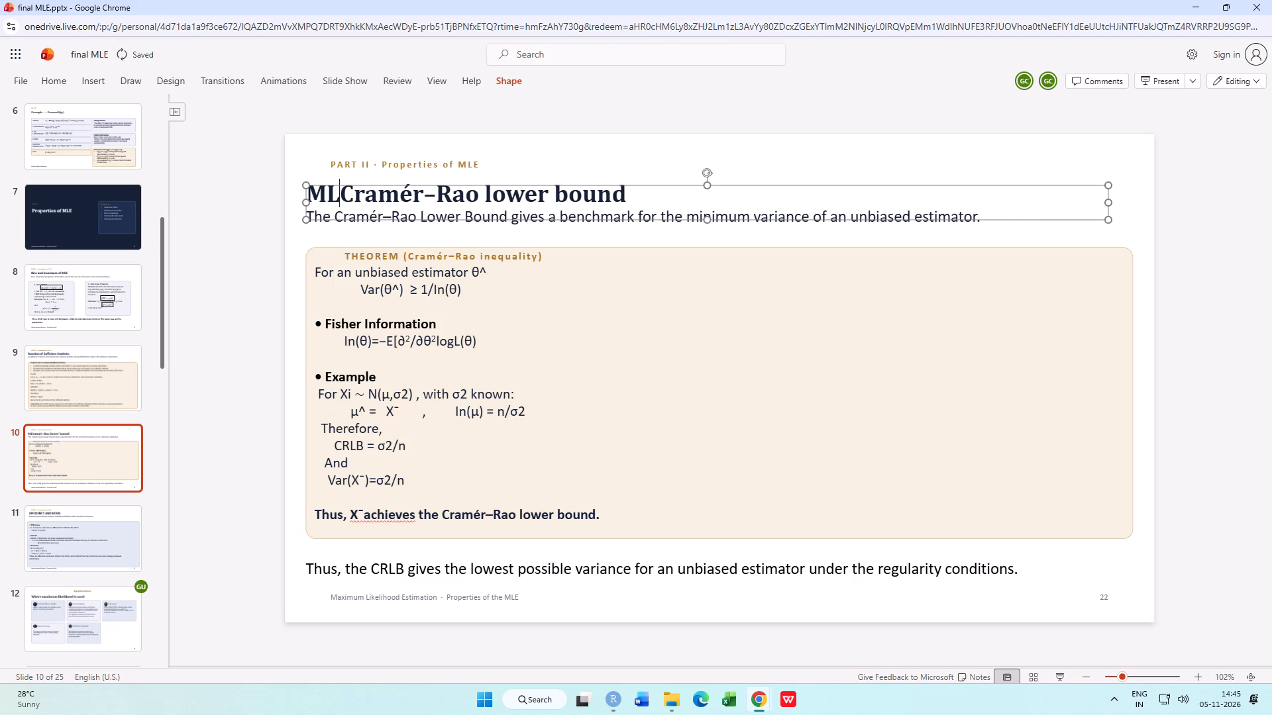
pyautogui.write('E')
pyautogui.press('space')
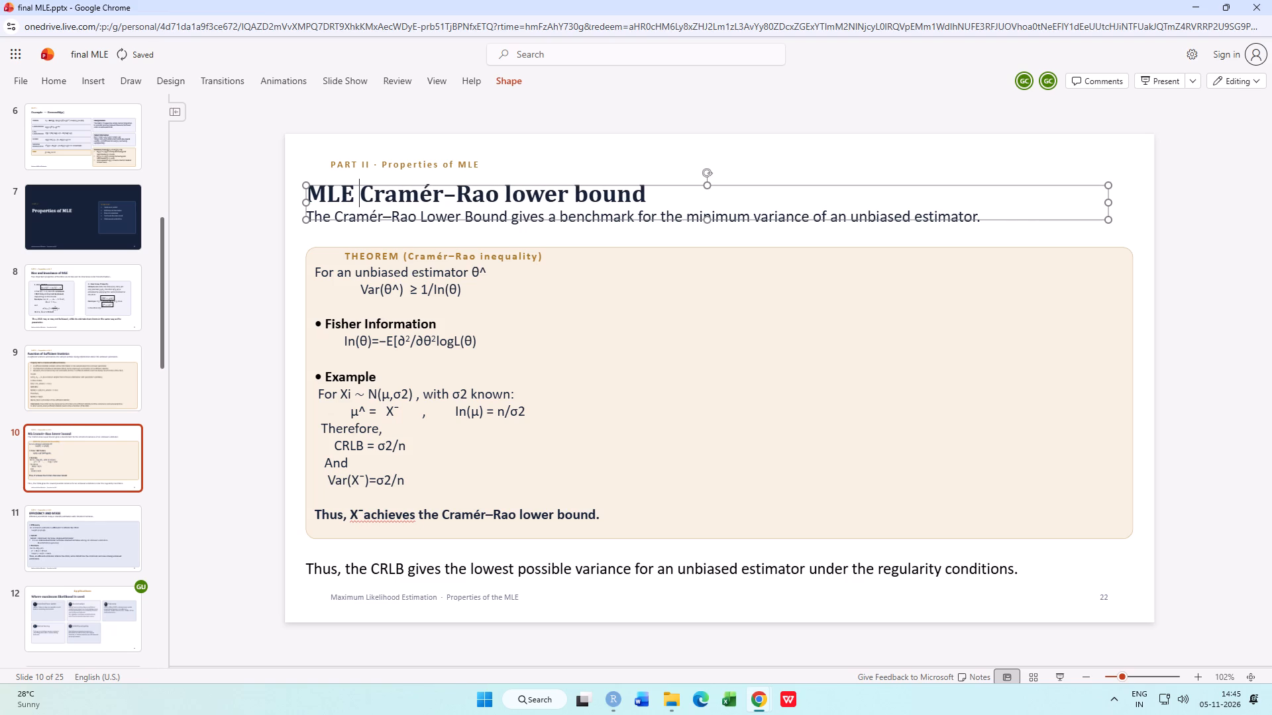
pyautogui.write('AND')
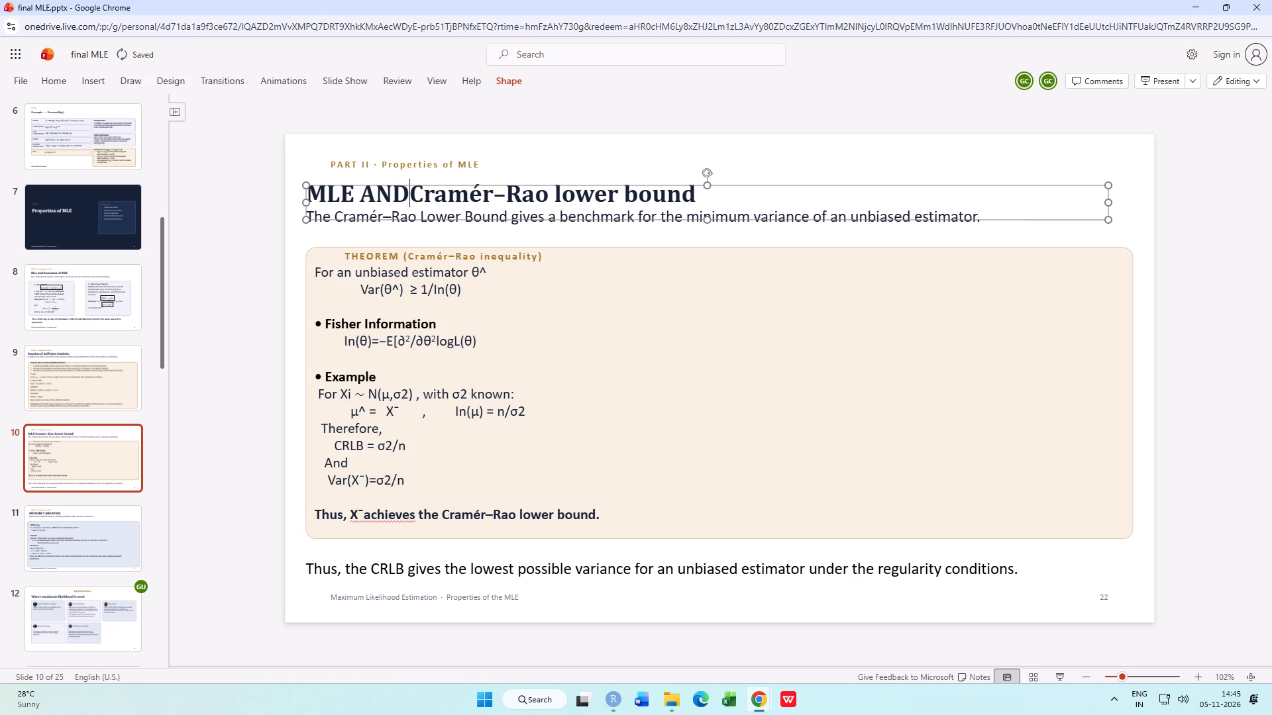
pyautogui.press('BackSpace')
pyautogui.press('BackSpace')
pyautogui.press('BackSpace')
pyautogui.write('and')
pyautogui.press('space')
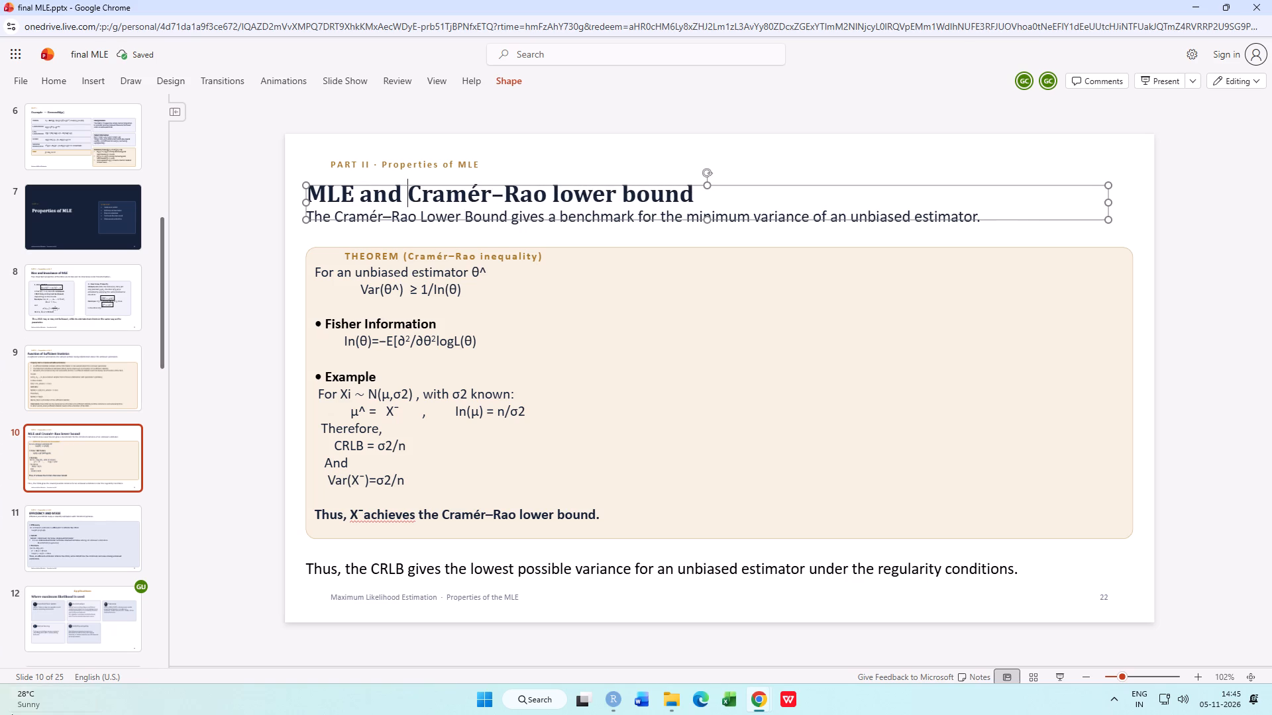
pyautogui.click(588, 438)
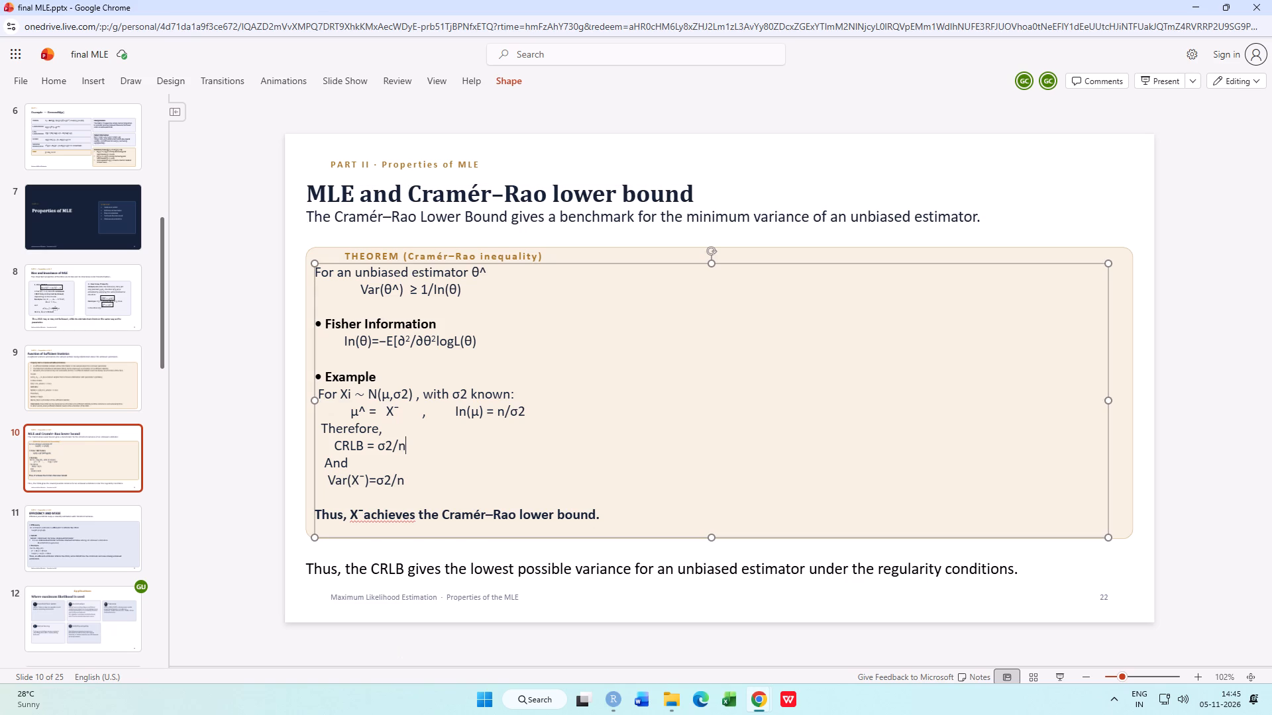
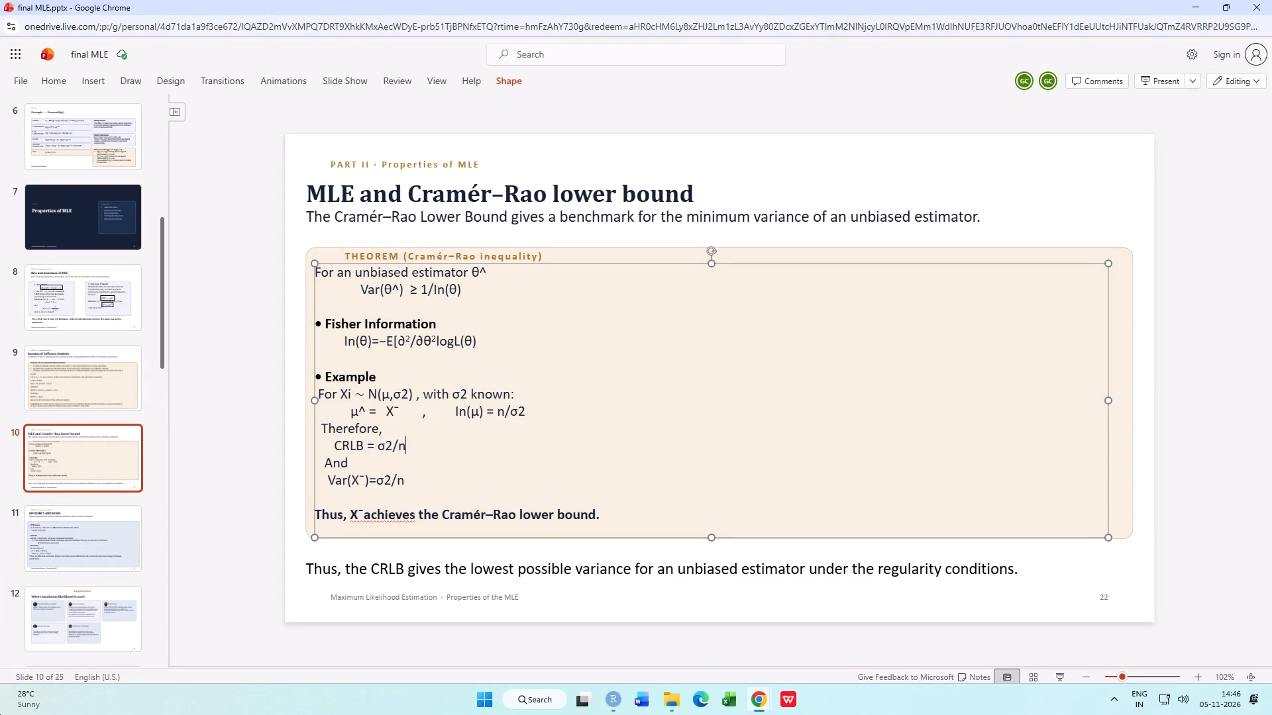
# Delete the text box below the theorem box containing the closing sentence that starts "Thus, the CRLB gives the lowest possible variance".
pyautogui.click(1017, 587)
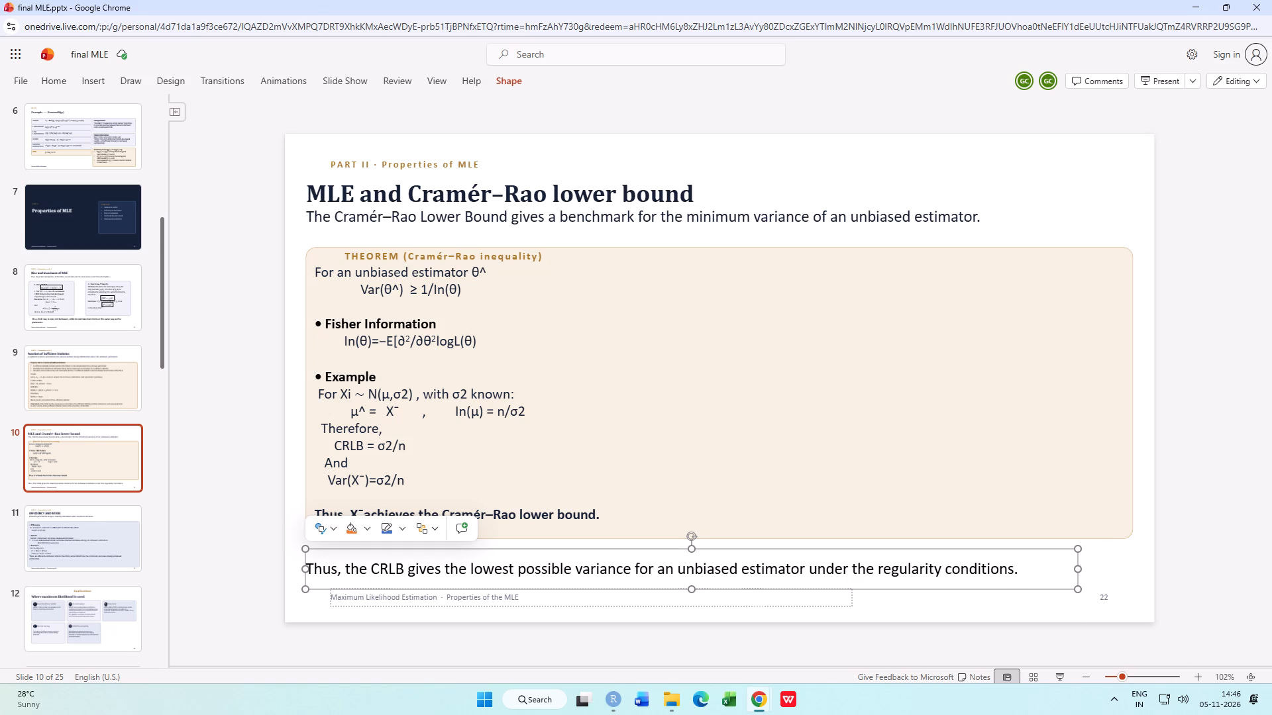
pyautogui.press('BackSpace')
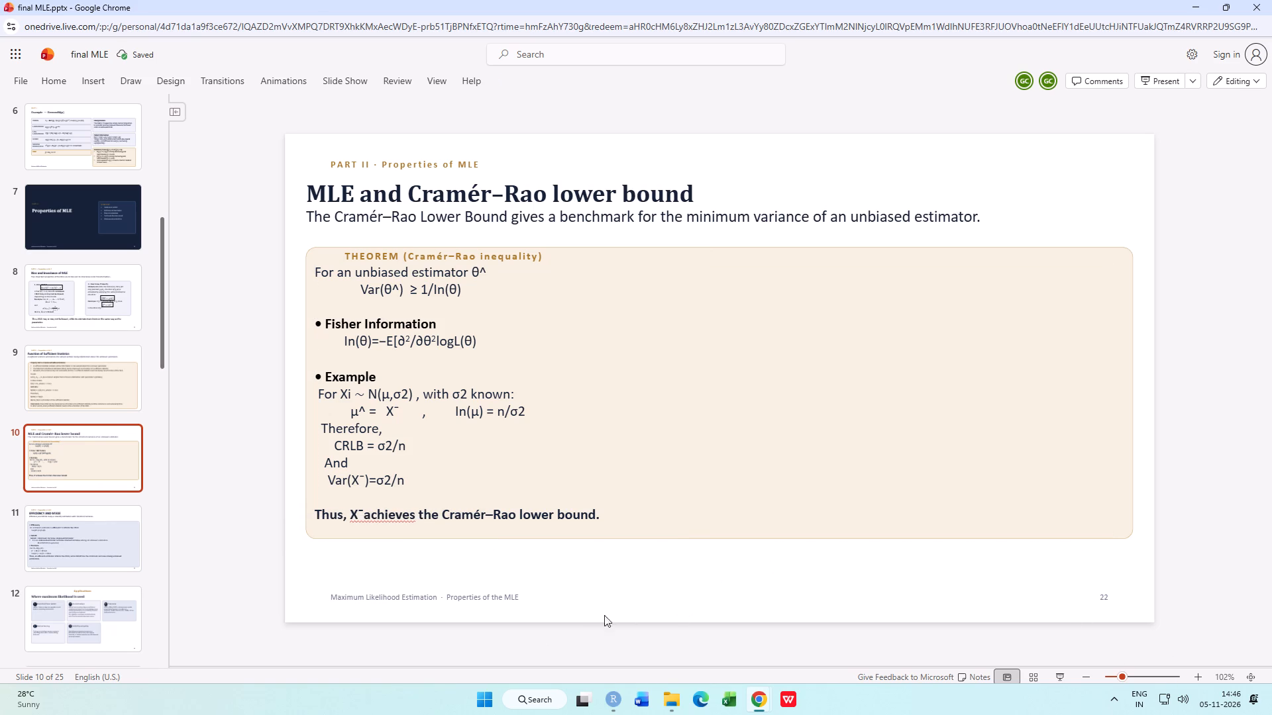
# Select the theorem box text below the Example heading, from "For Xi ∼ N(μ,σ2)" through the concluding Cramér–Rao lower bound line.
pyautogui.click(600, 515)
pyautogui.moveTo(600, 515); pyautogui.dragTo(405, 378)
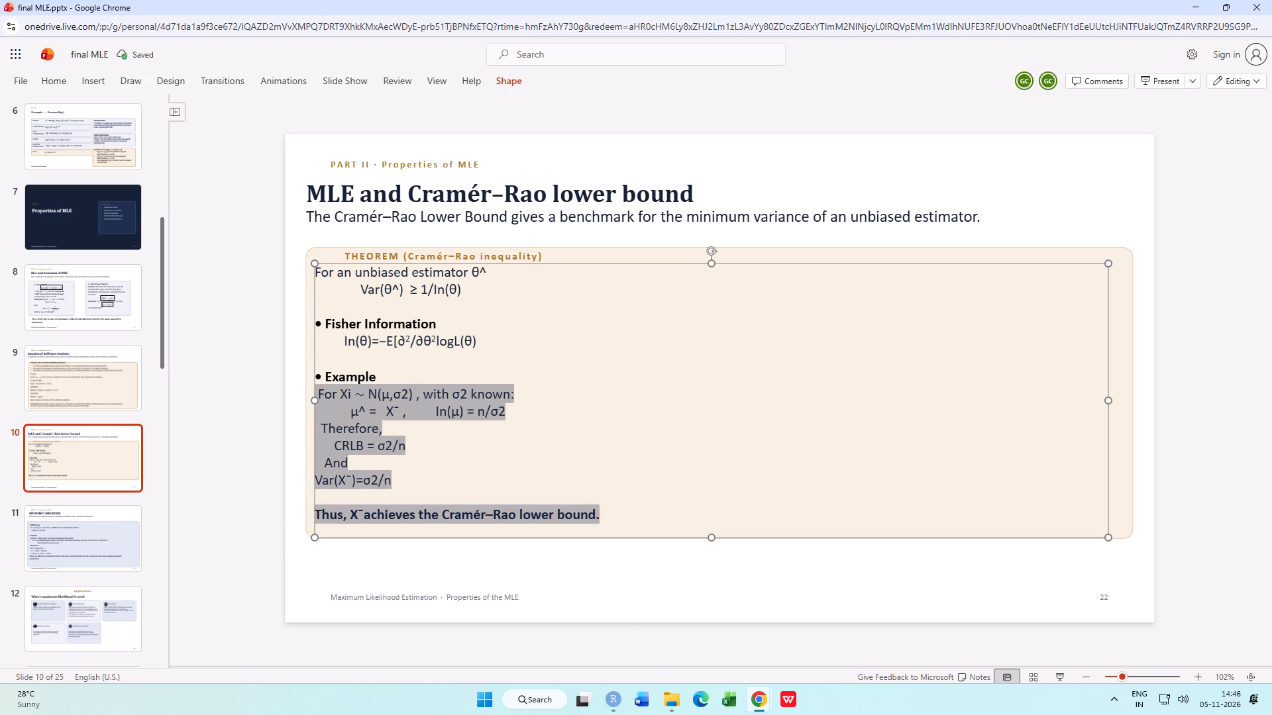
# Delete the body text box inside the theorem box, including the unbiased estimator, Fisher Information and Example text.
pyautogui.moveTo(405, 378); pyautogui.dragTo(323, 250)
pyautogui.press('BackSpace')
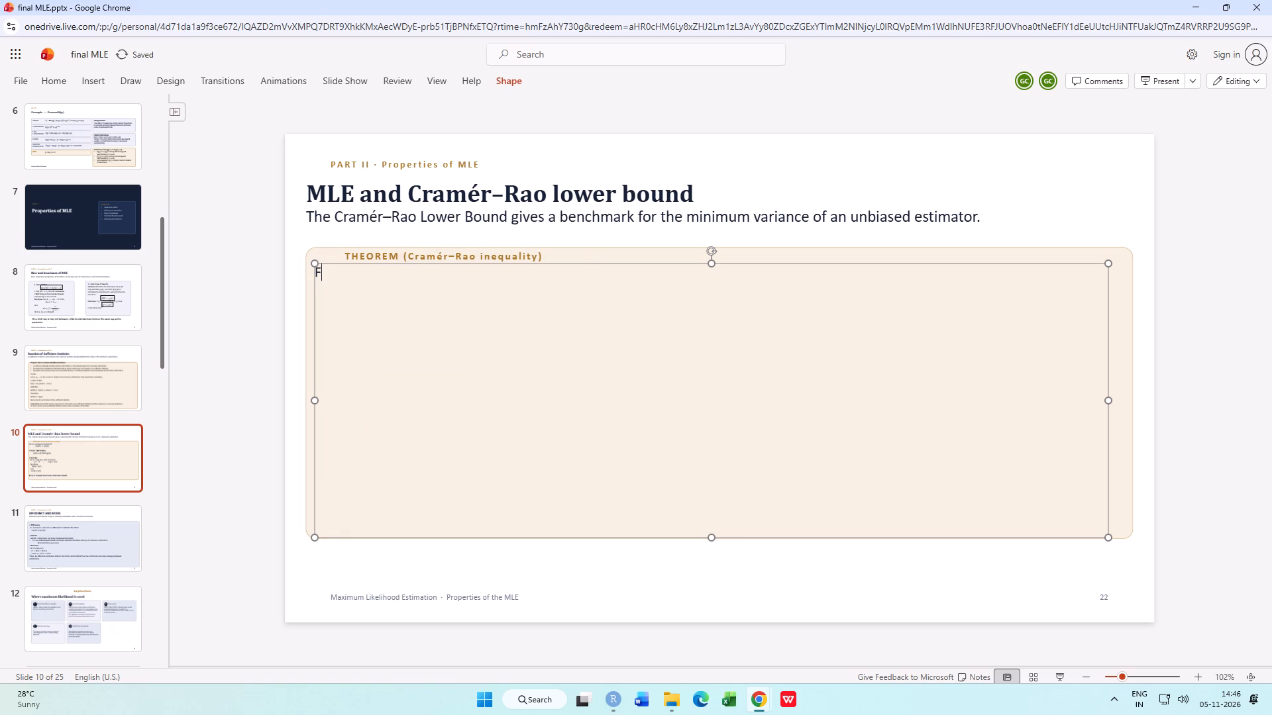
pyautogui.click(393, 260)
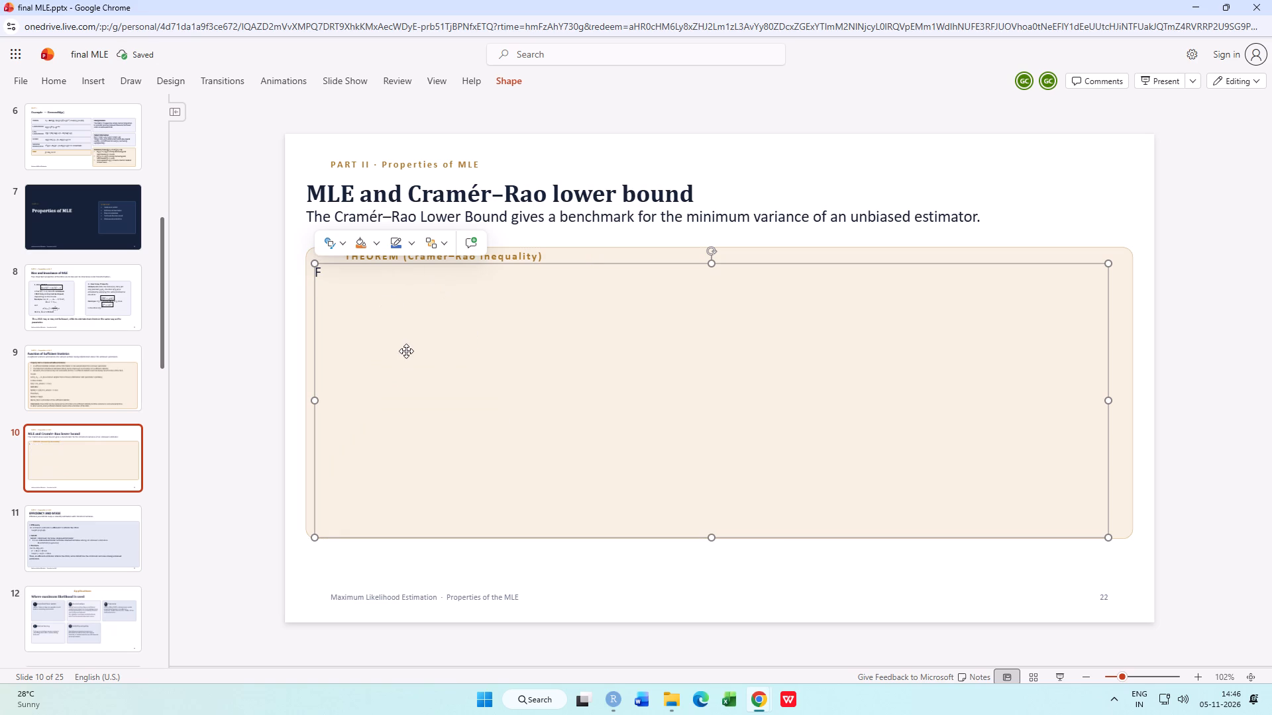
pyautogui.press('BackSpace')
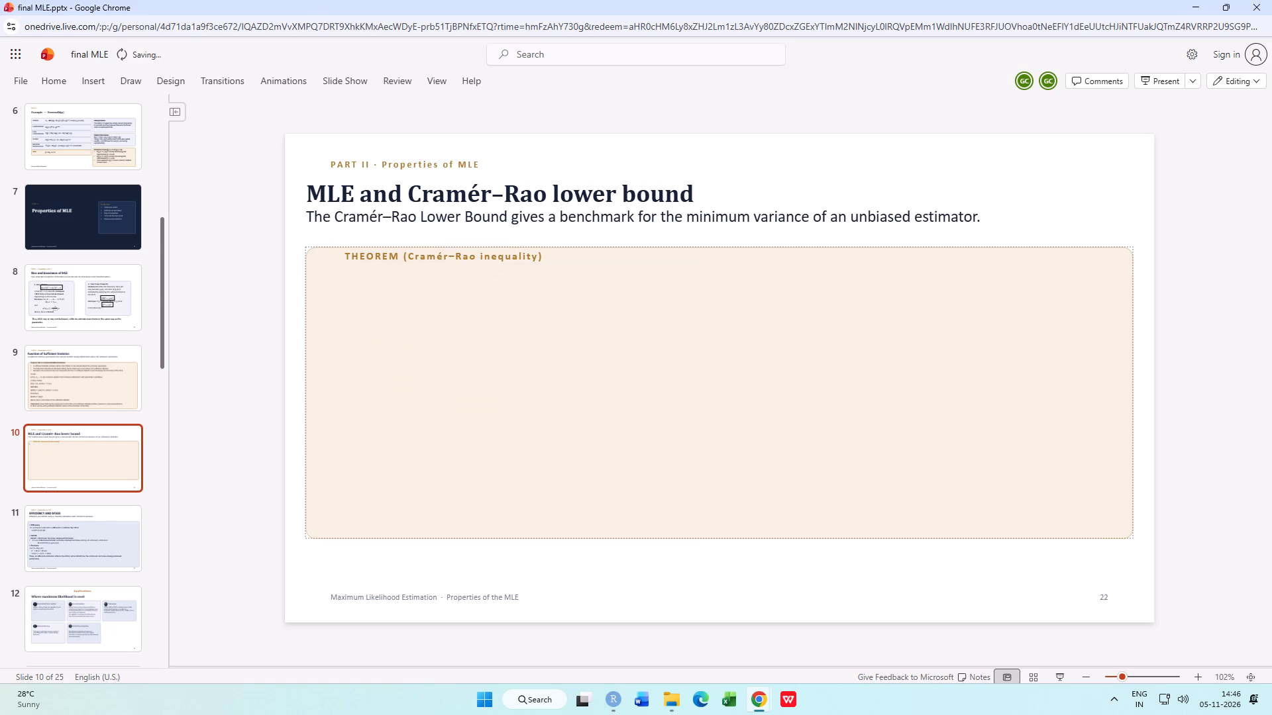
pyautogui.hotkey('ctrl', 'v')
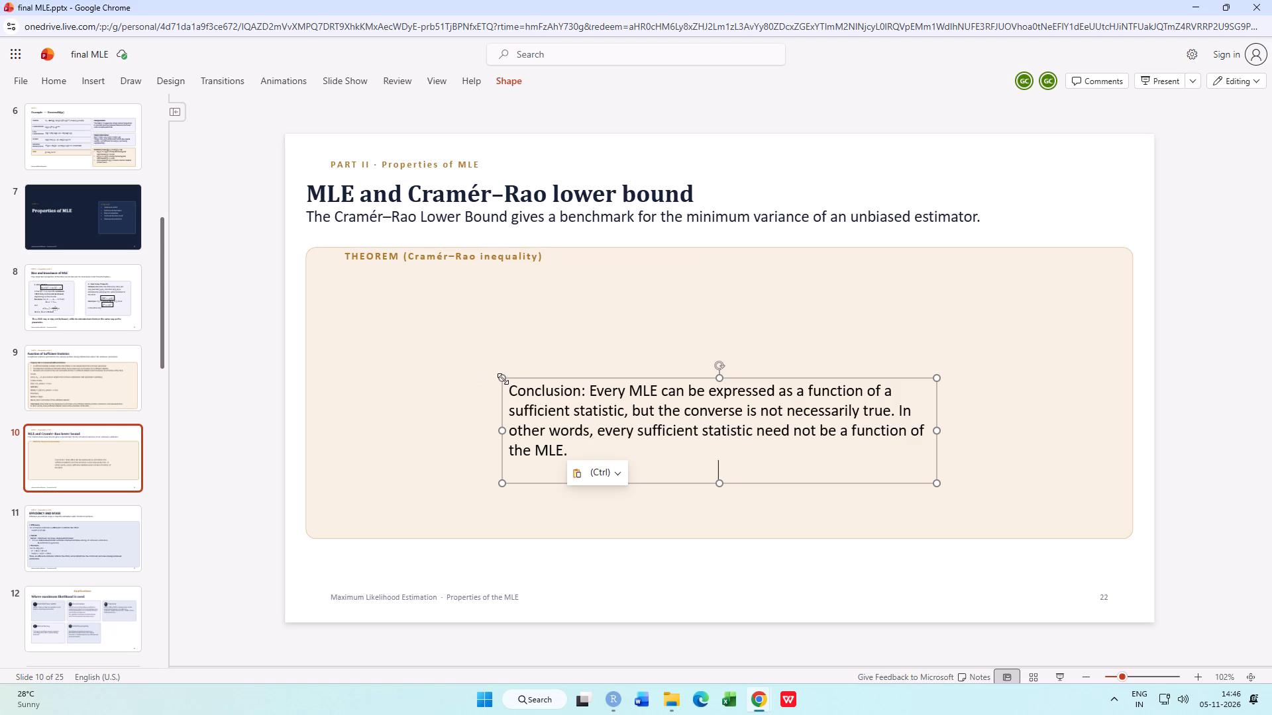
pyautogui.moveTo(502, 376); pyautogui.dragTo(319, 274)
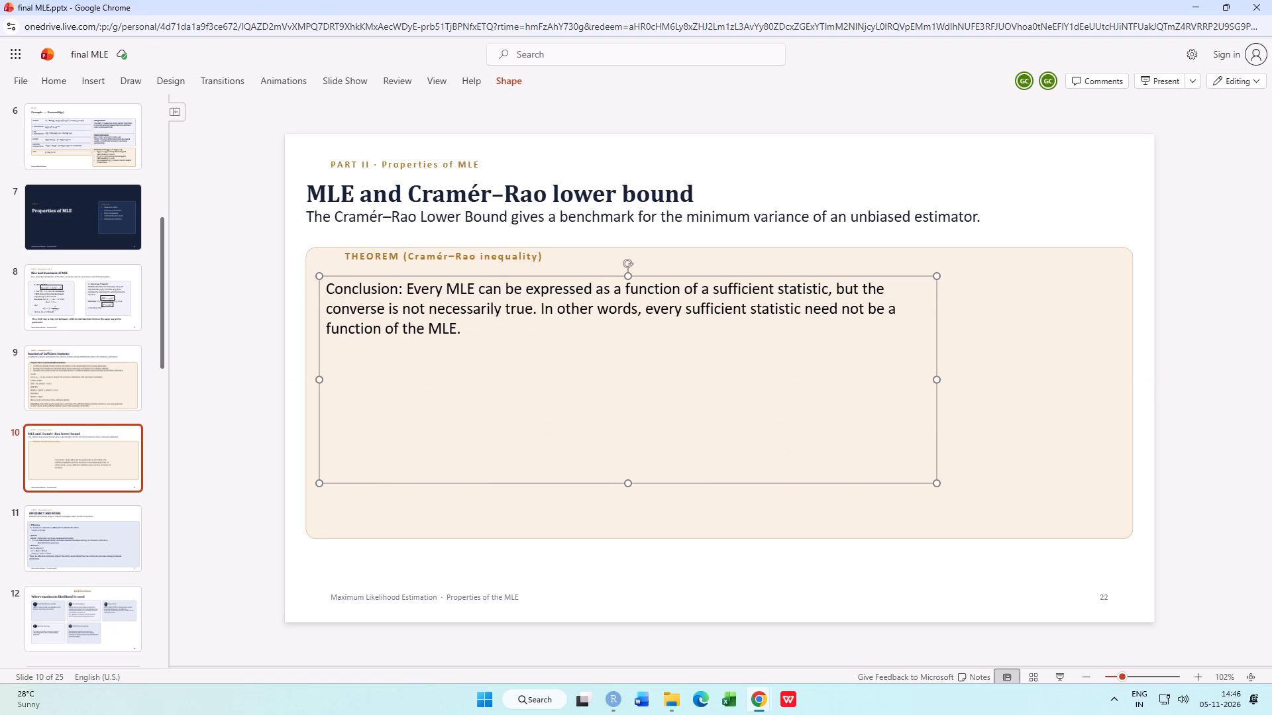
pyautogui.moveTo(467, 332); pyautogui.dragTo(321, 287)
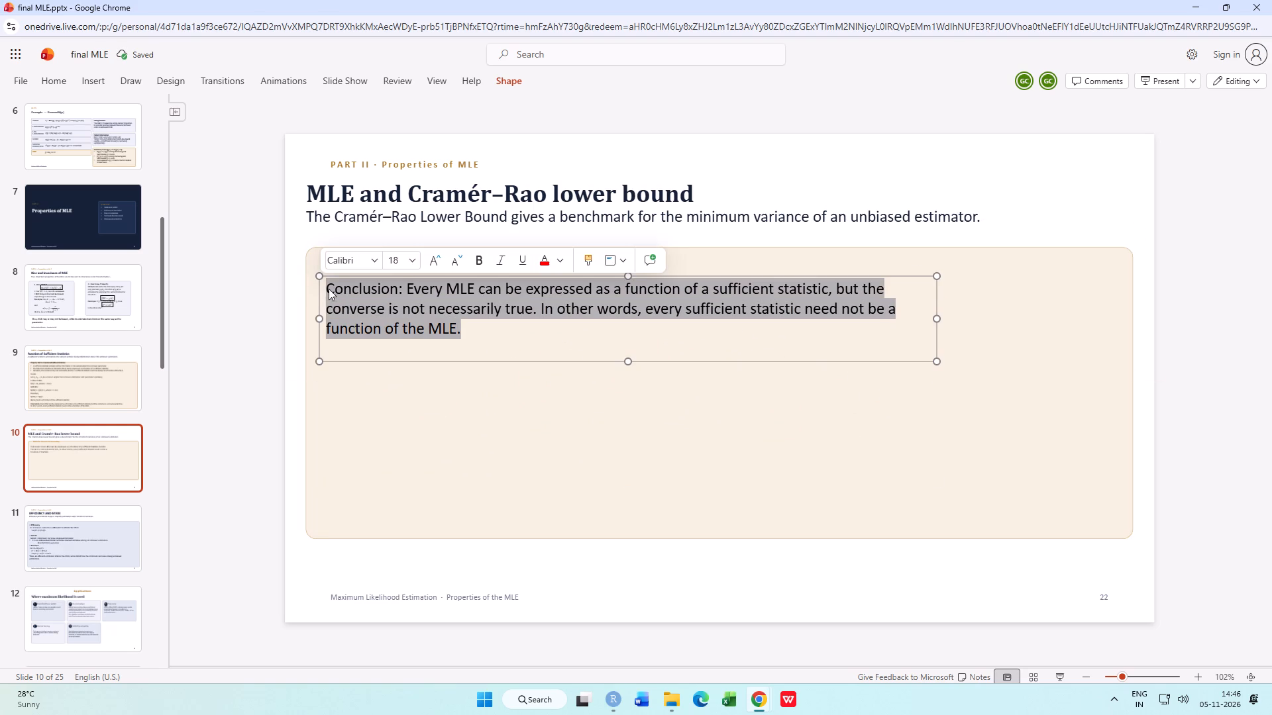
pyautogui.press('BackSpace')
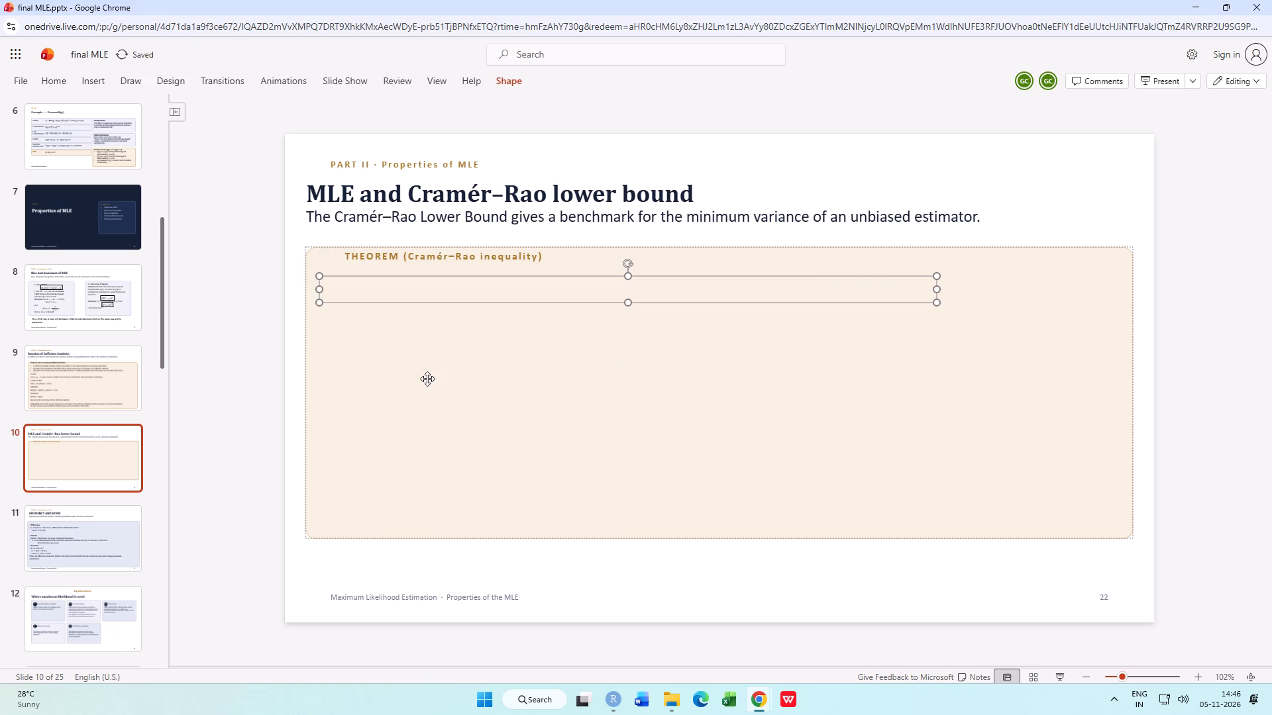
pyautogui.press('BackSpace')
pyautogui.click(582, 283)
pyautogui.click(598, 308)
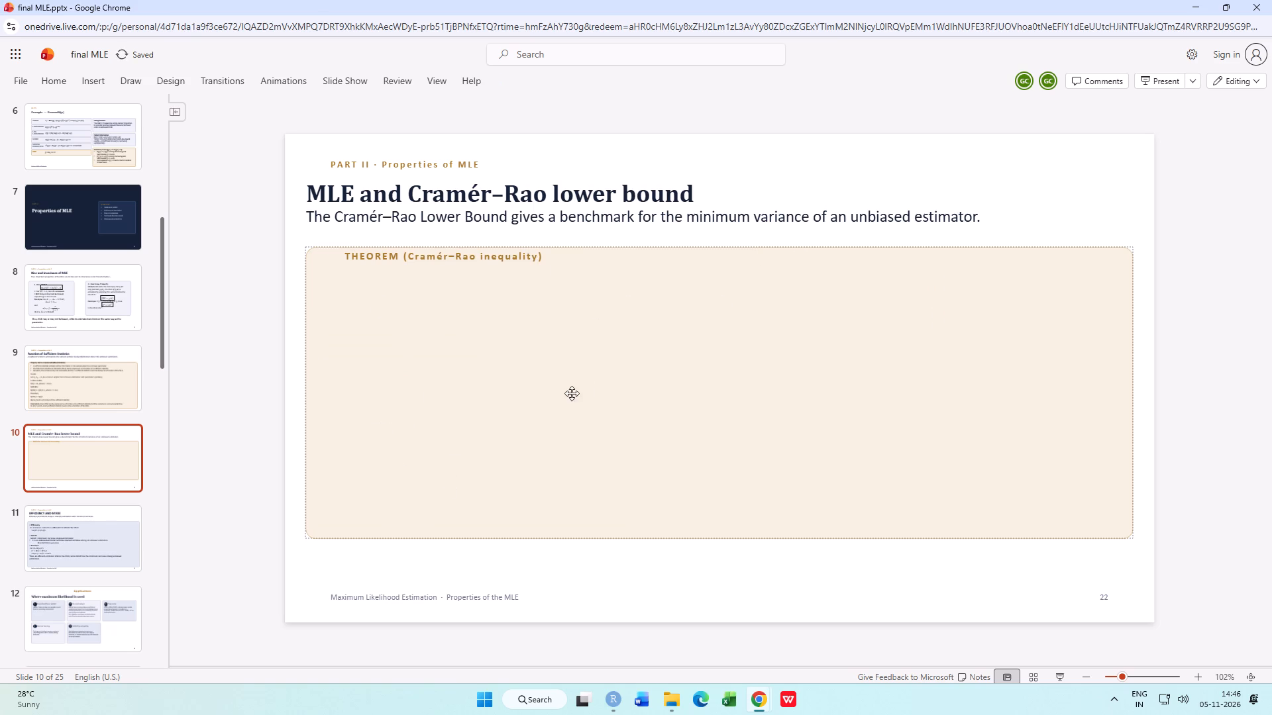
# Delete the "THEOREM (Cramér–Rao inequality)" label from the top of the beige box.
pyautogui.click(517, 263)
pyautogui.press('BackSpace')
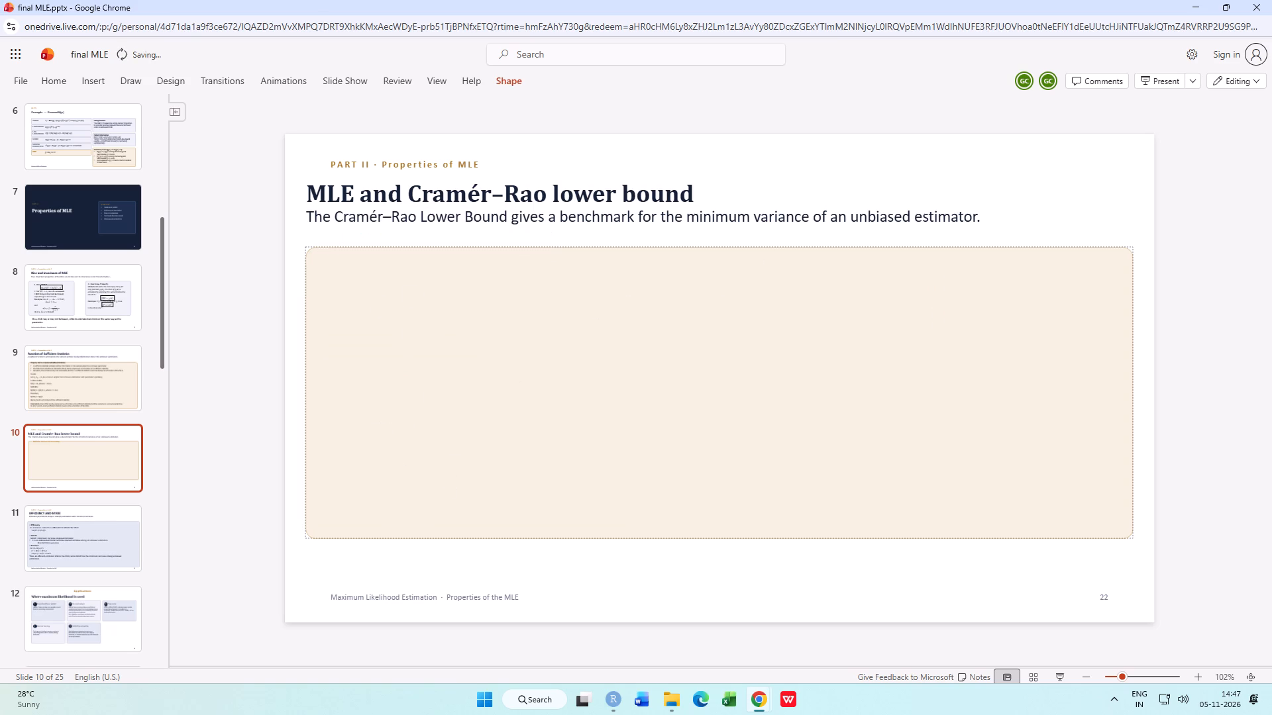
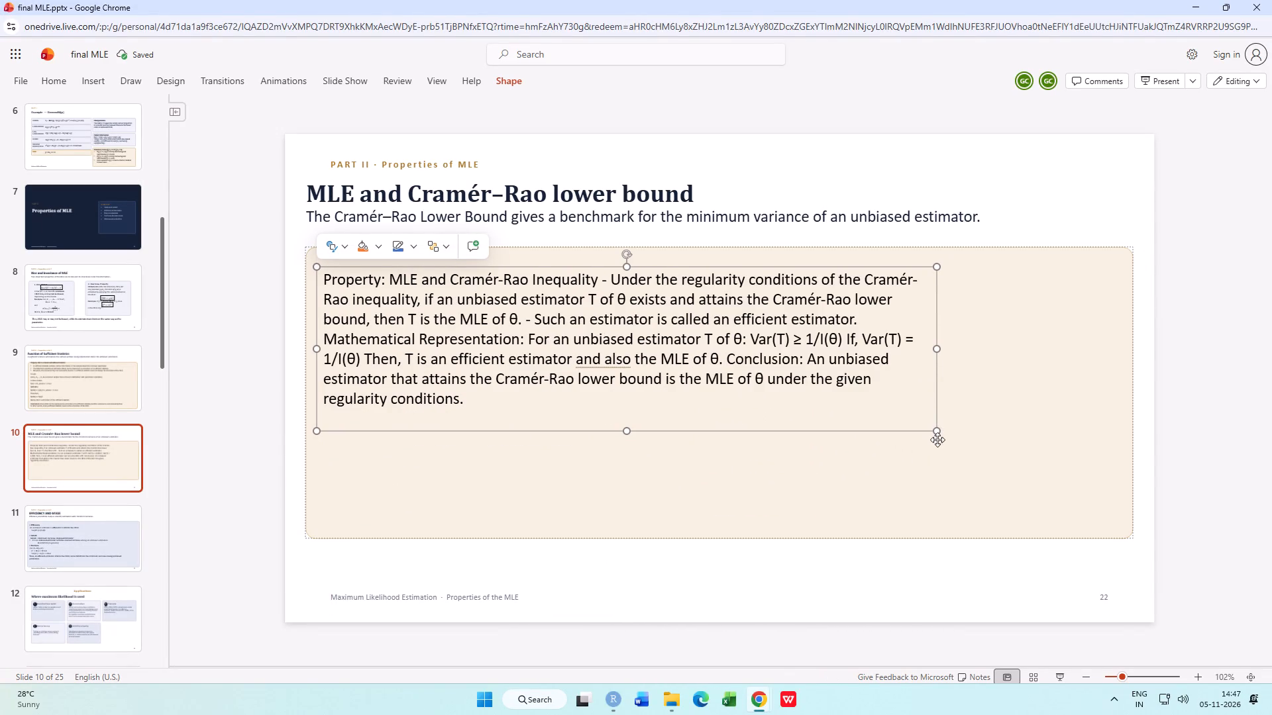
# Enlarge the text box containing the MLE and Cramér-Rao Inequality property text, making it wider and taller within the beige panel.
pyautogui.moveTo(935, 432); pyautogui.dragTo(1008, 481)
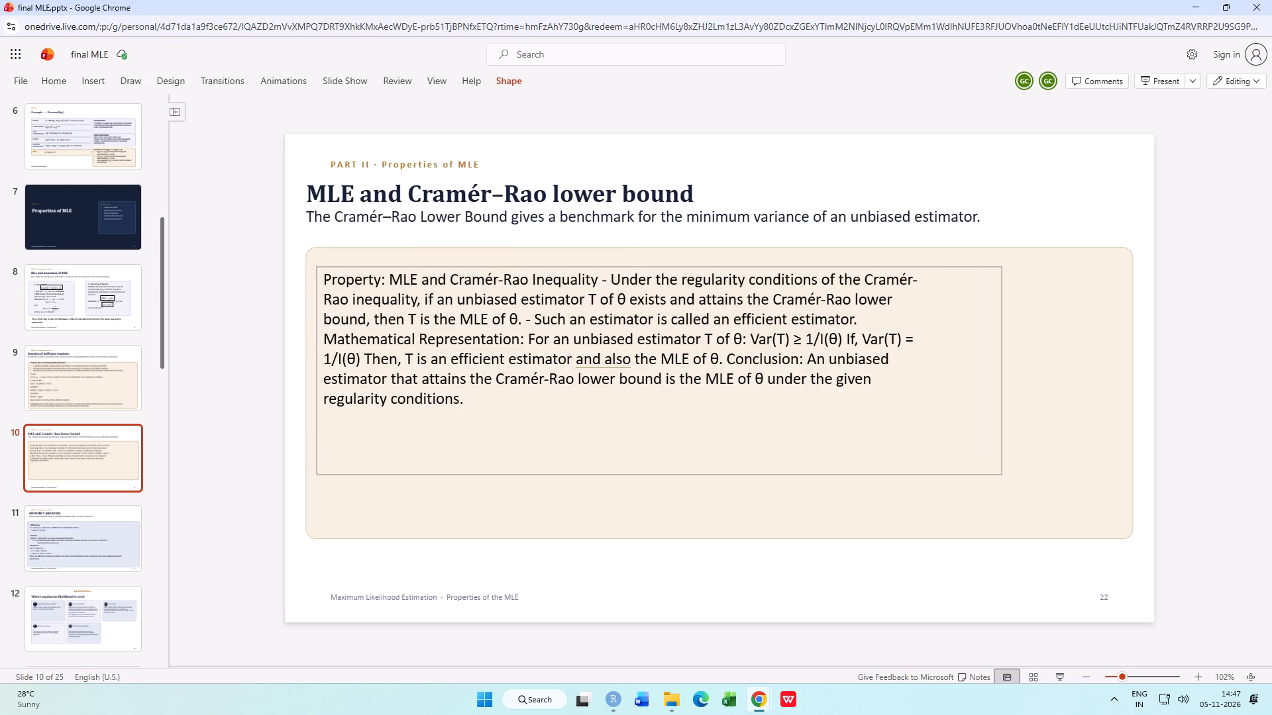
# Widen the property text box on slide 10 across most of the cream box and reduce its height to fit the text.
pyautogui.moveTo(1008, 481); pyautogui.dragTo(1101, 538)
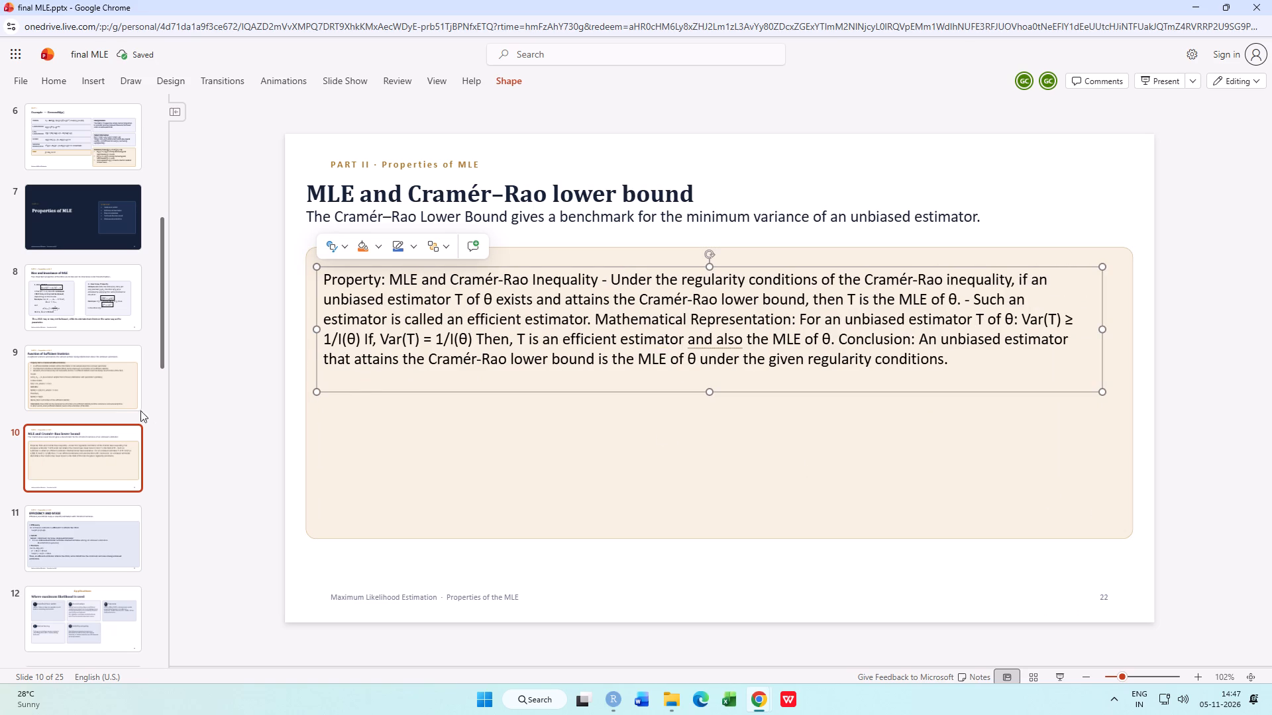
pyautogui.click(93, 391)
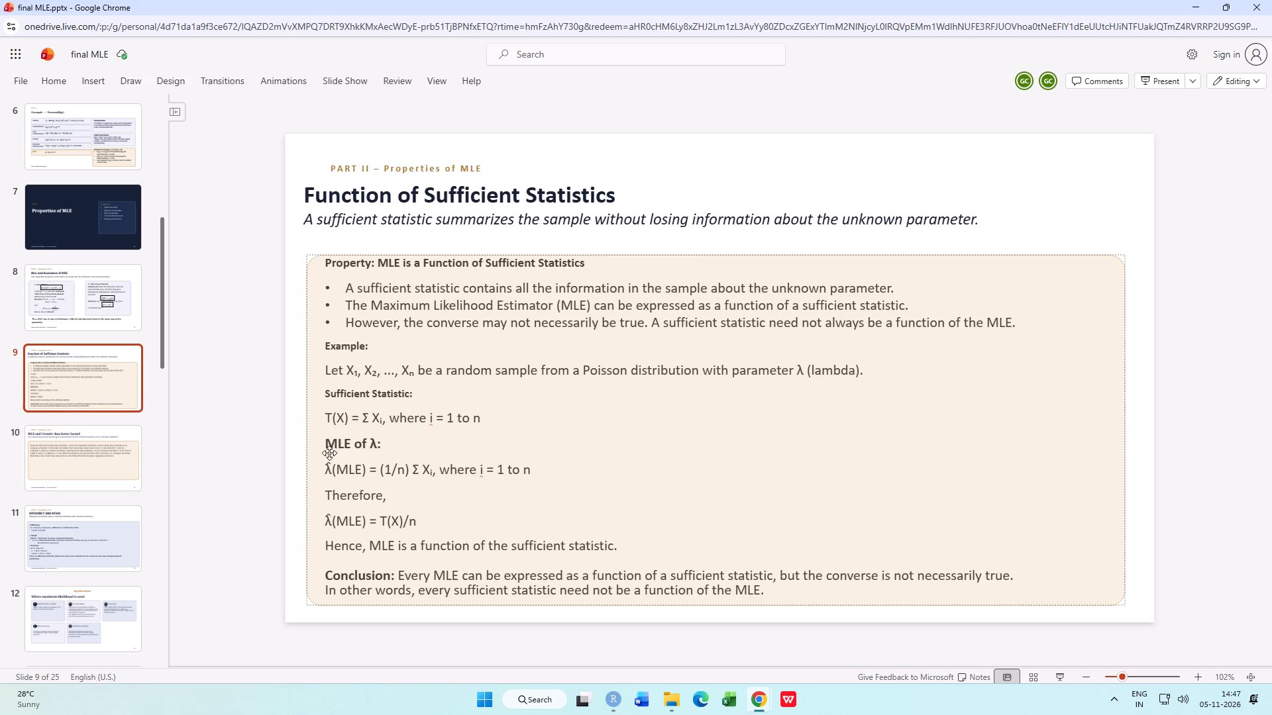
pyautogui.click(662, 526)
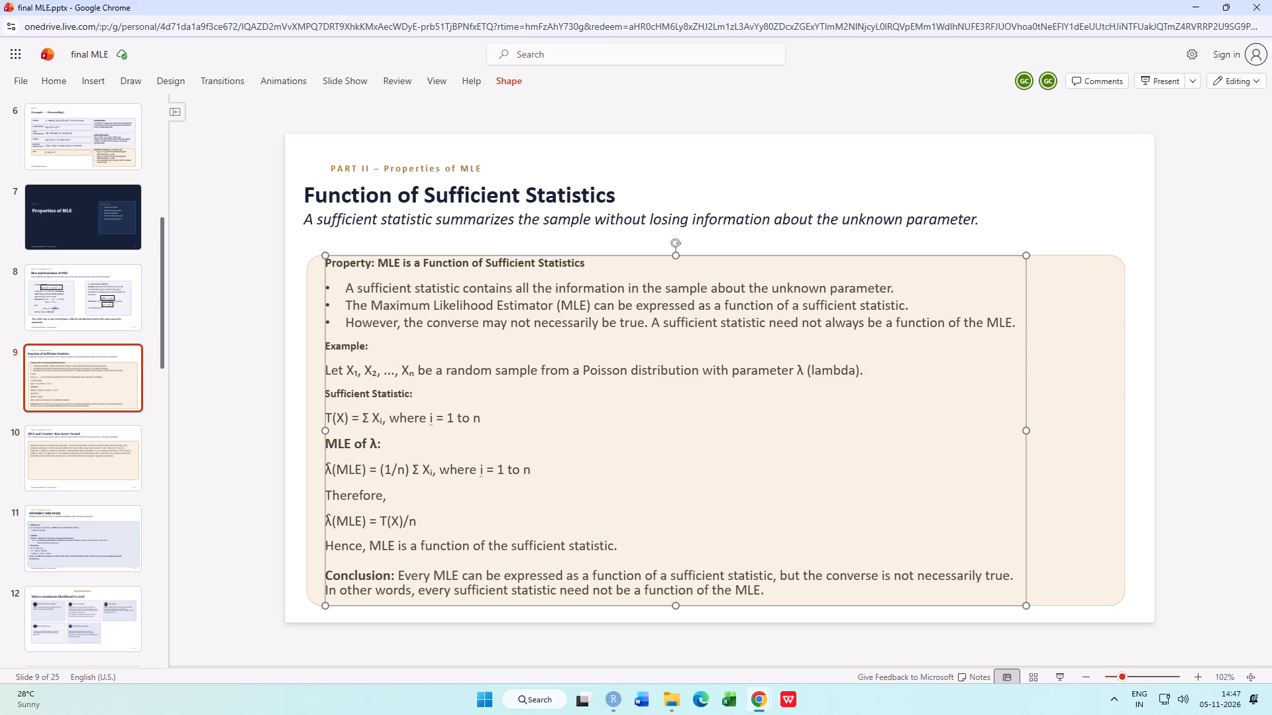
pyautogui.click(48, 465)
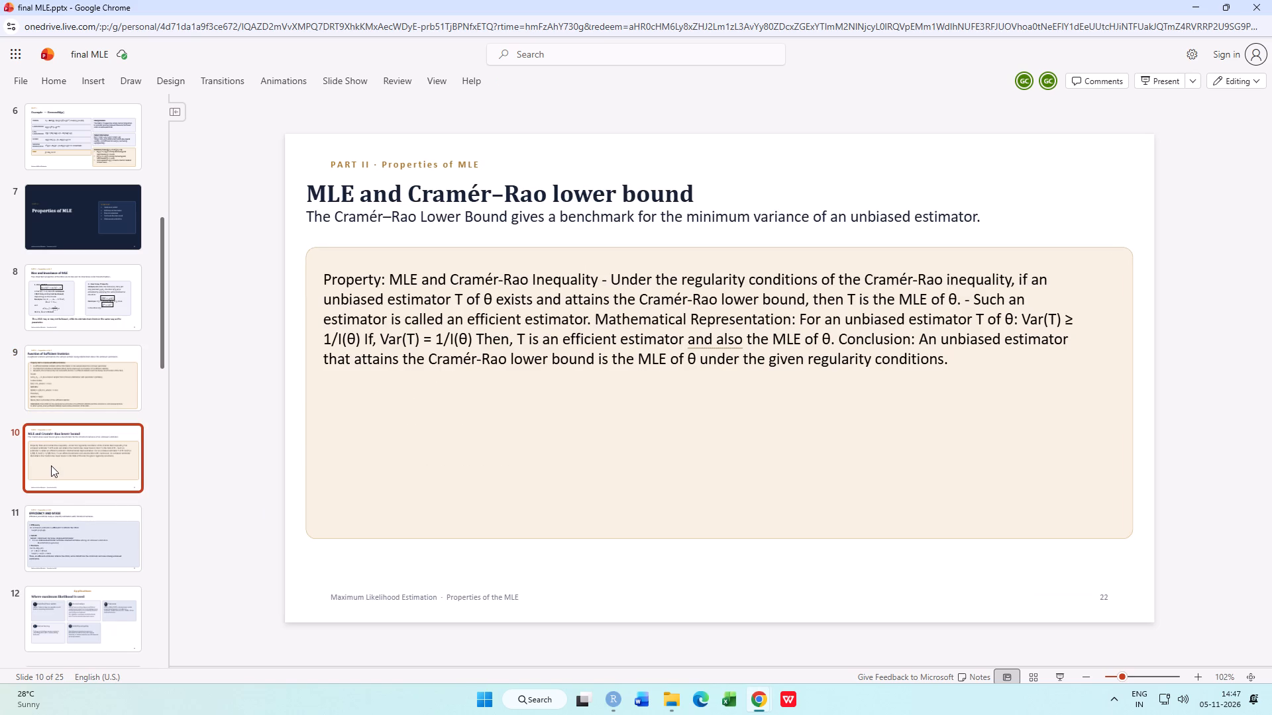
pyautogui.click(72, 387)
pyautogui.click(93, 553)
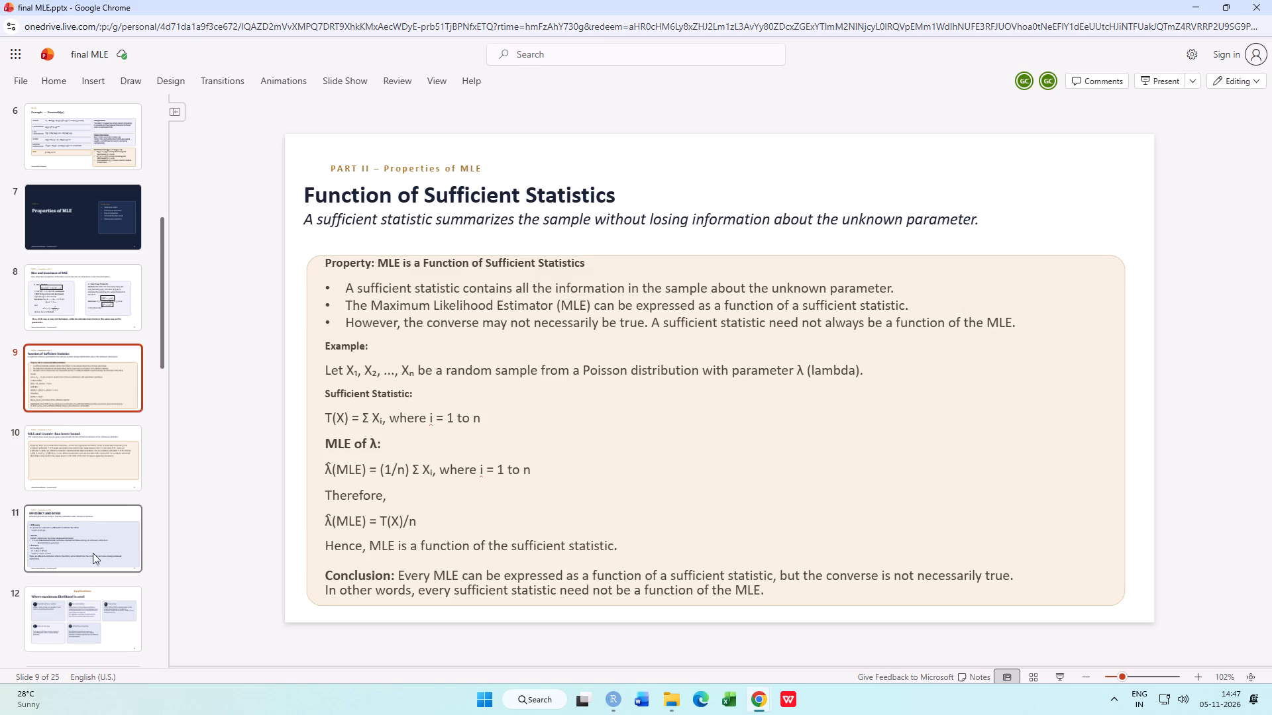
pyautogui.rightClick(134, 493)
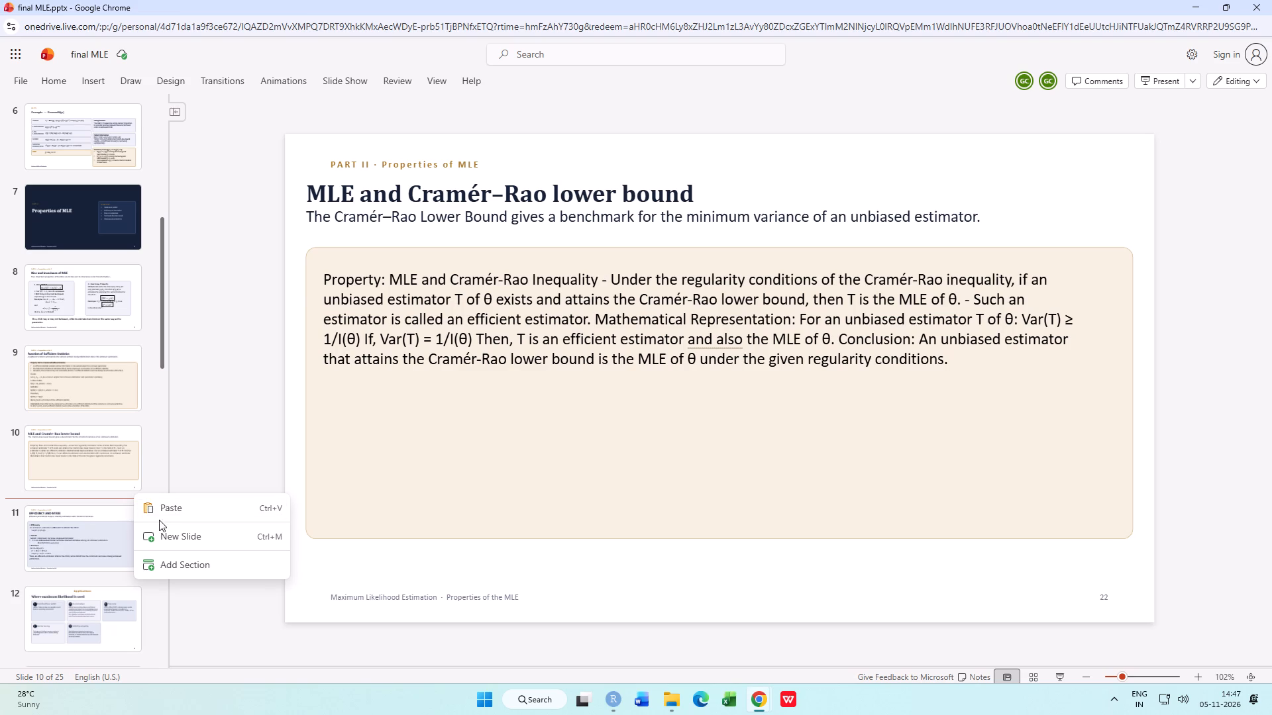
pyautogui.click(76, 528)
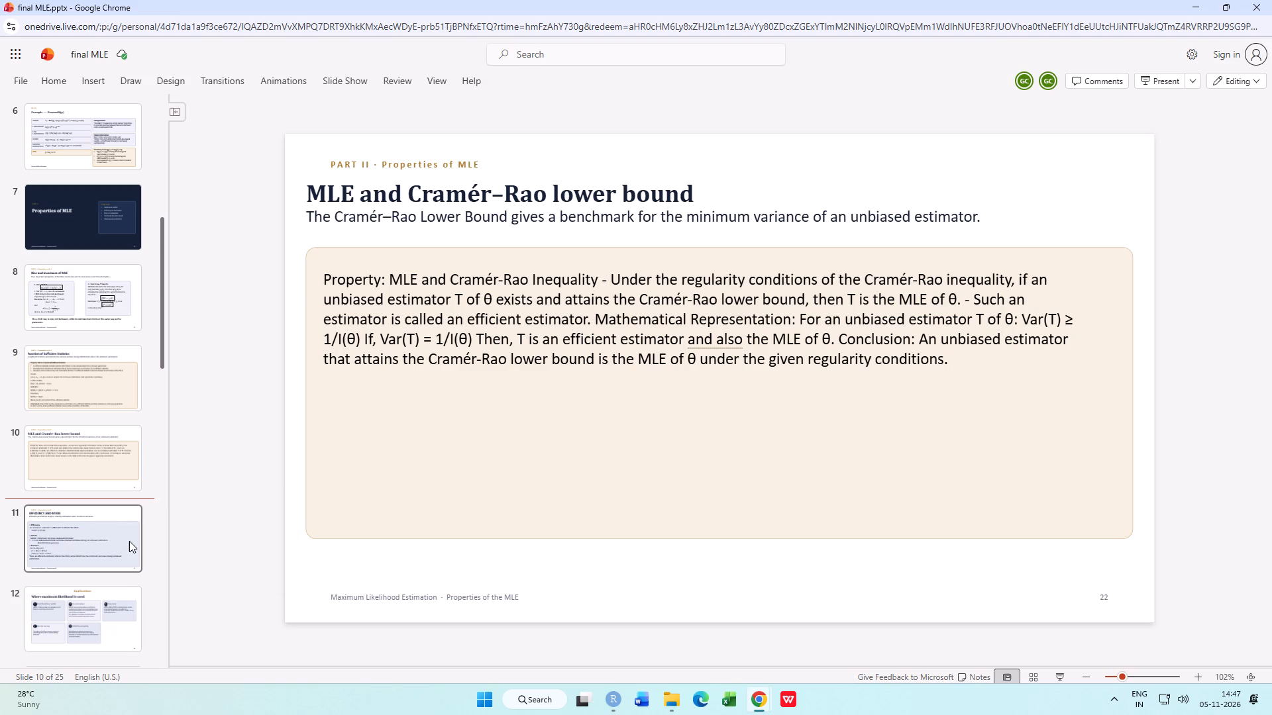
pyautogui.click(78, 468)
# Delete slide 11, titled EFFICIENCY AND MVUE.
pyautogui.click(95, 549)
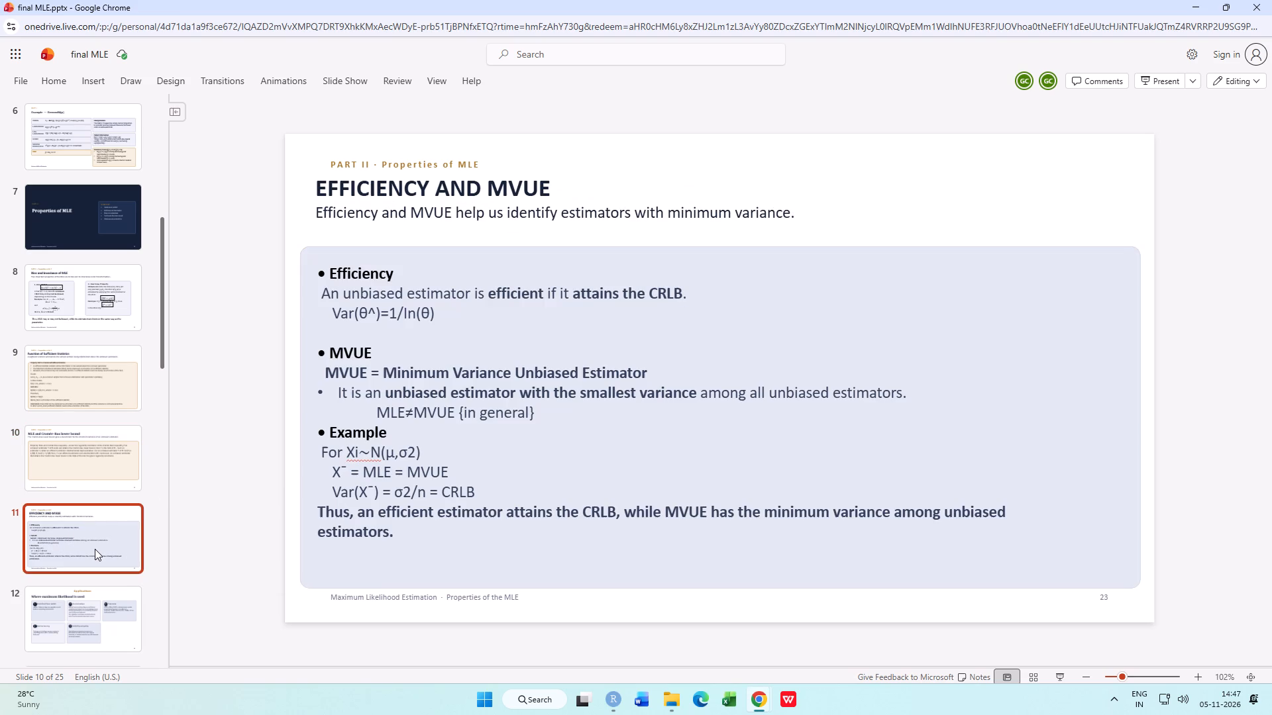
pyautogui.rightClick(95, 549)
pyautogui.click(127, 357)
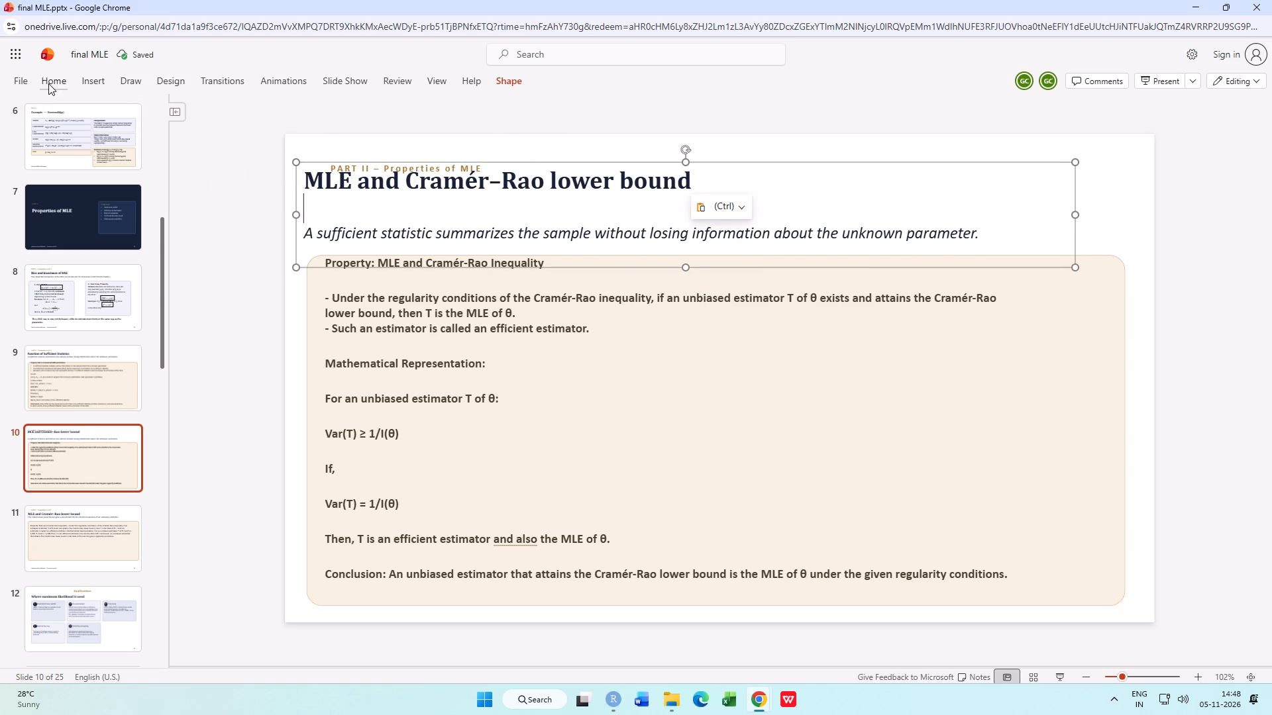
pyautogui.click(46, 76)
pyautogui.click(376, 106)
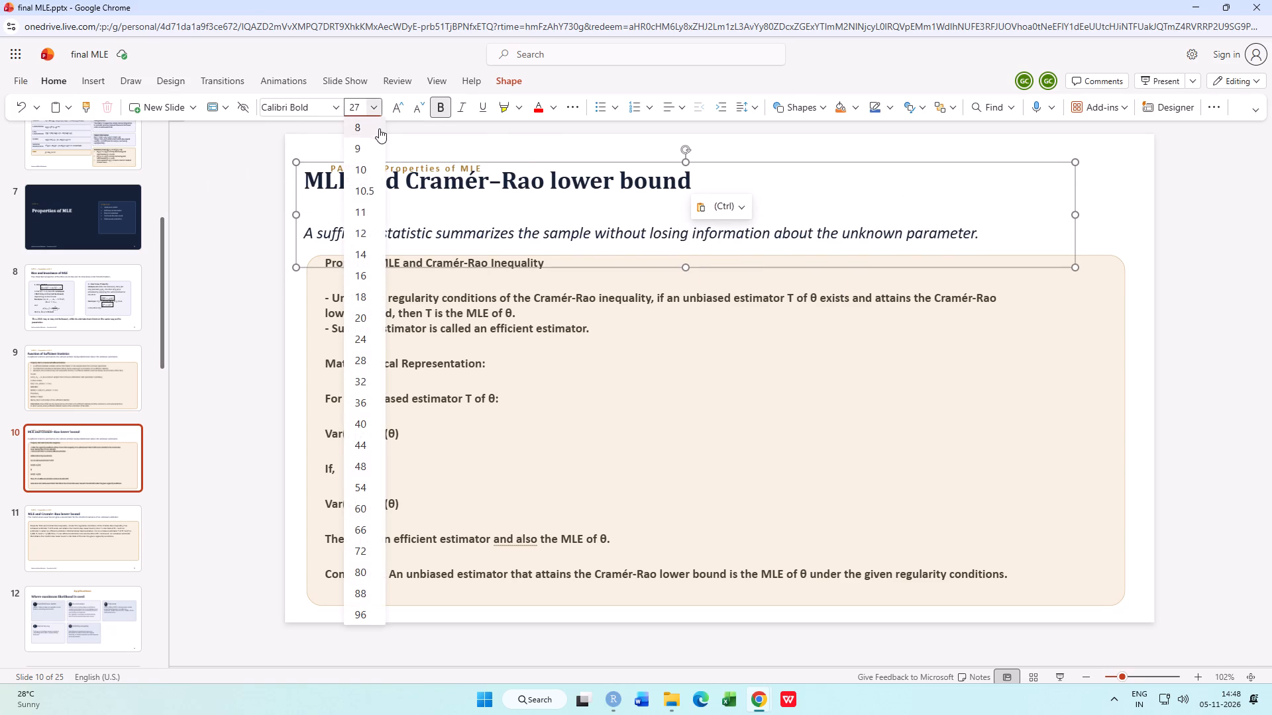
pyautogui.click(361, 122)
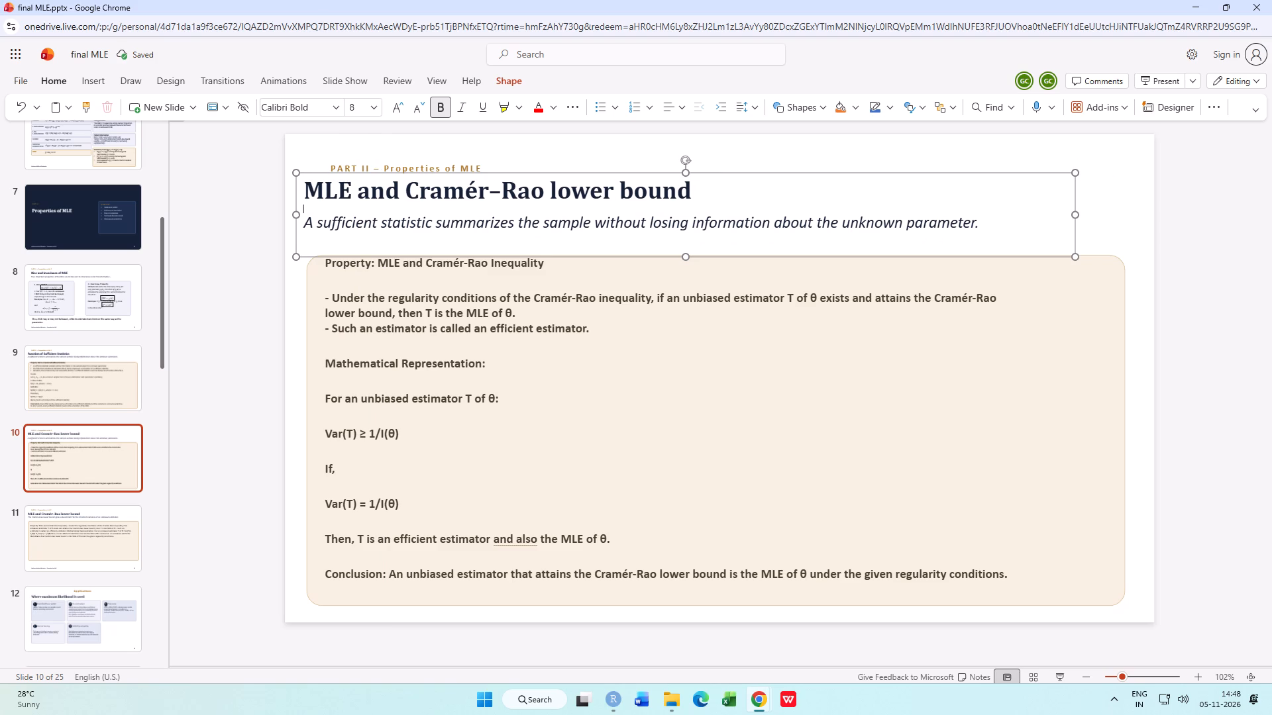
# Replace slide 10's italic subtitle with slide 11's sentence "The Cramér–Rao Lower Bound gives a benchmark for the minimum variance of an unbiased estimator.".
pyautogui.click(436, 215)
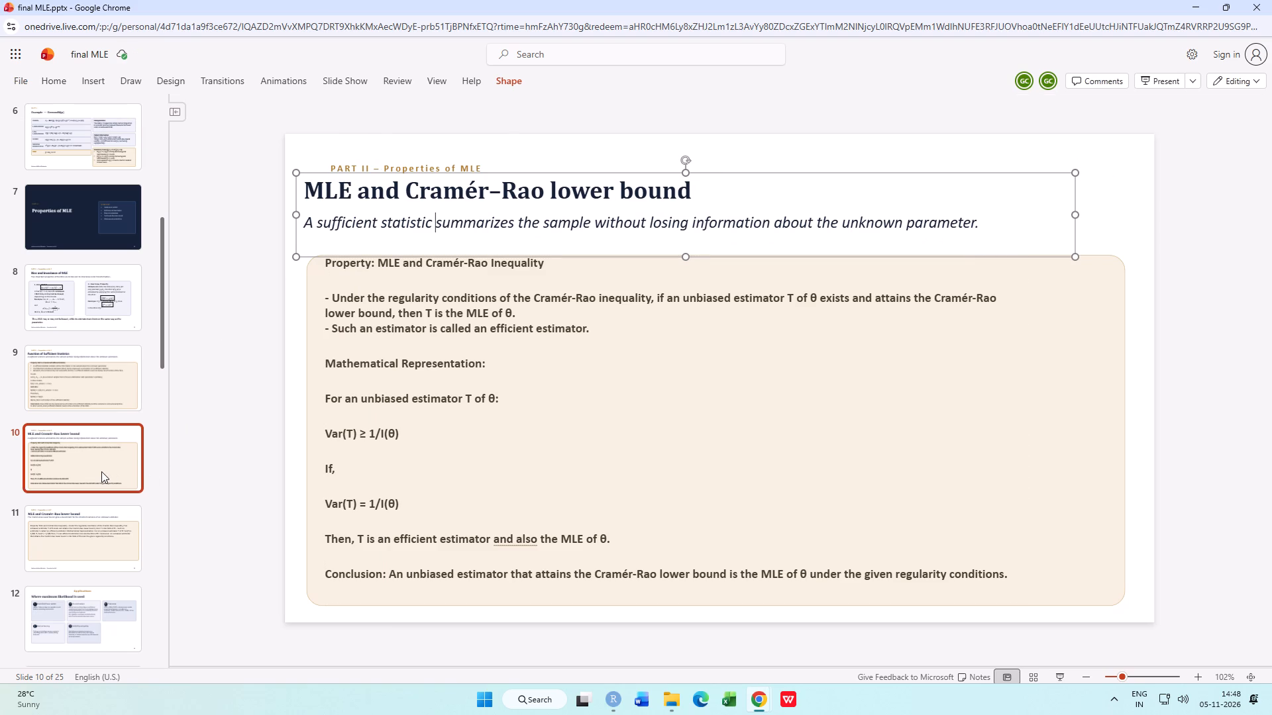
pyautogui.click(101, 471)
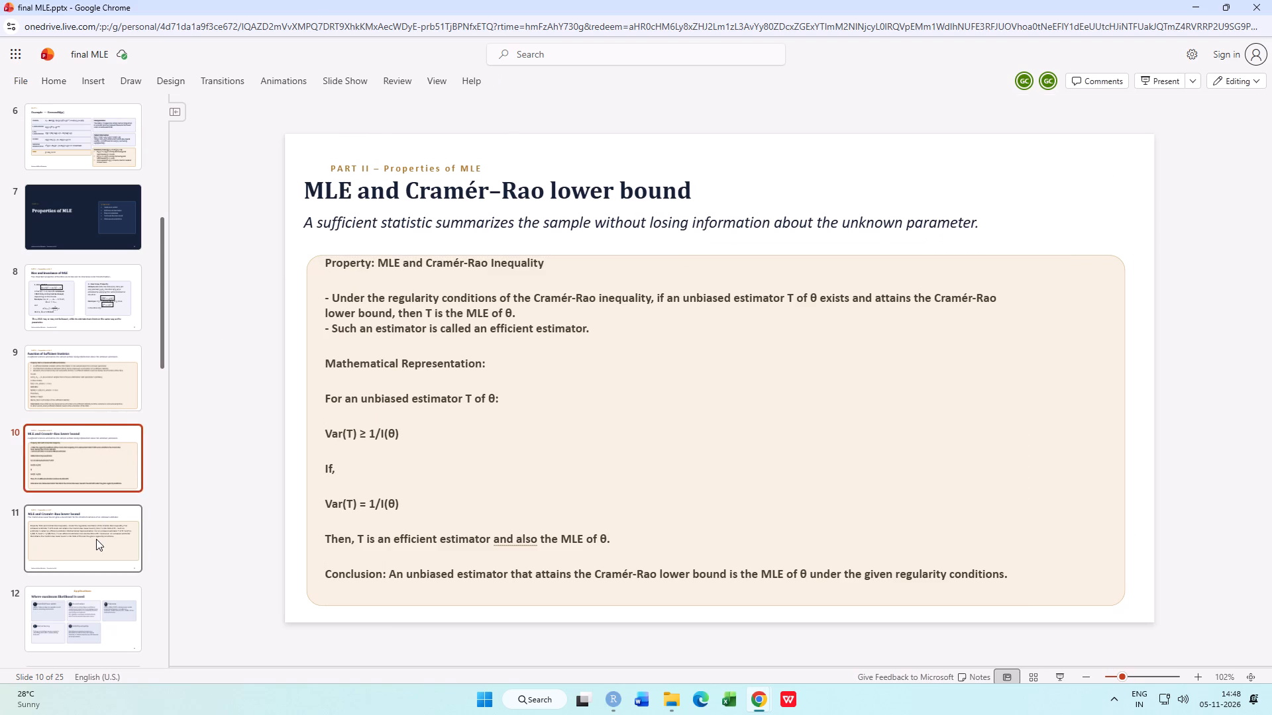
pyautogui.click(96, 539)
pyautogui.click(311, 215)
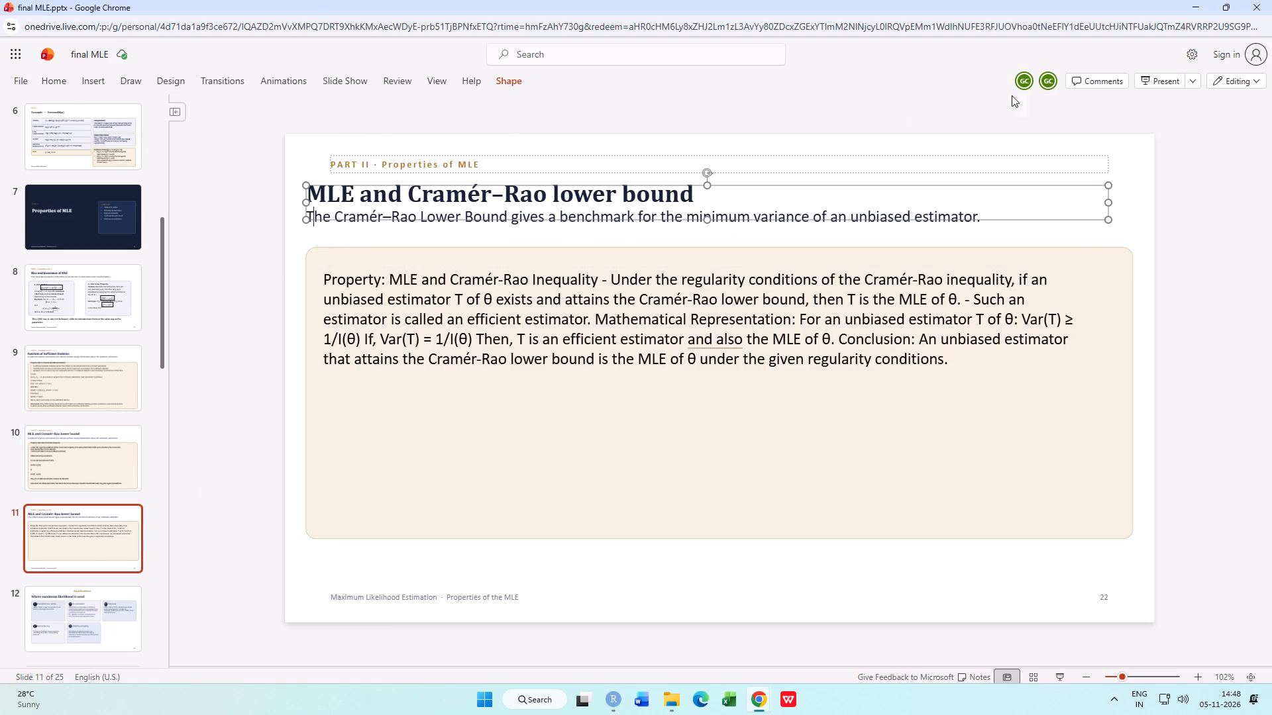
pyautogui.moveTo(982, 215); pyautogui.dragTo(521, 273)
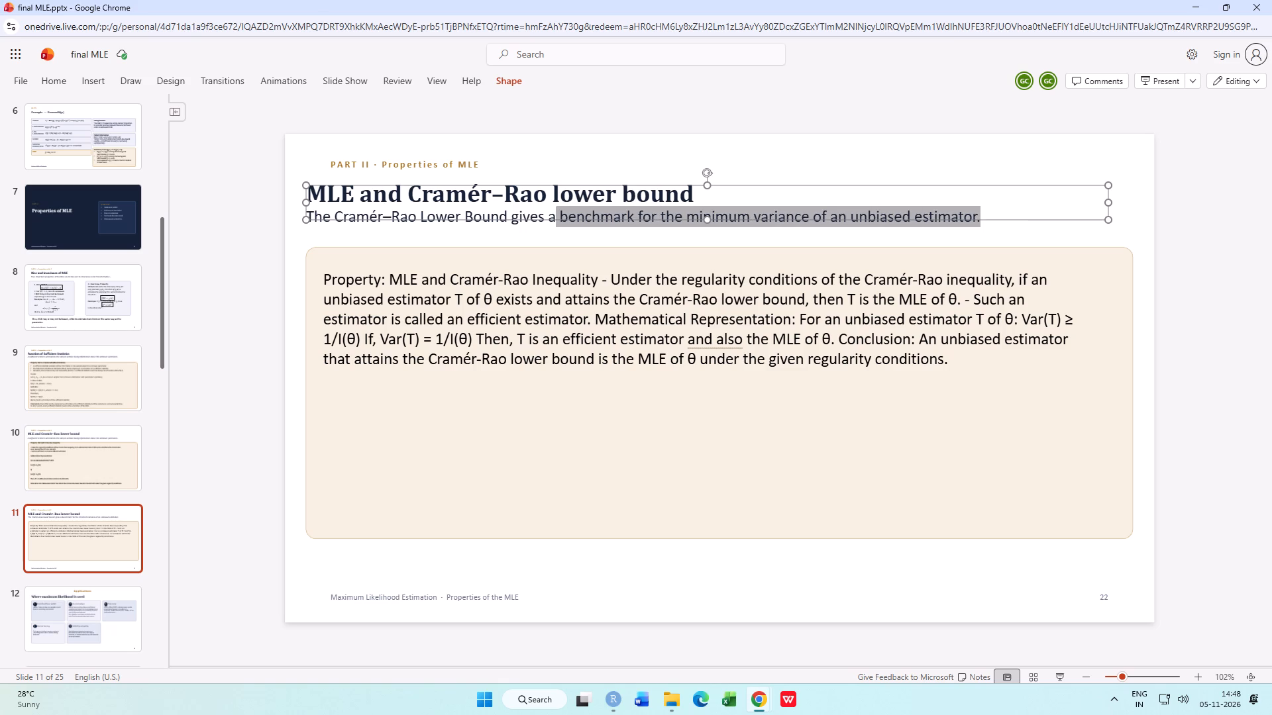
pyautogui.moveTo(521, 273); pyautogui.dragTo(297, 289)
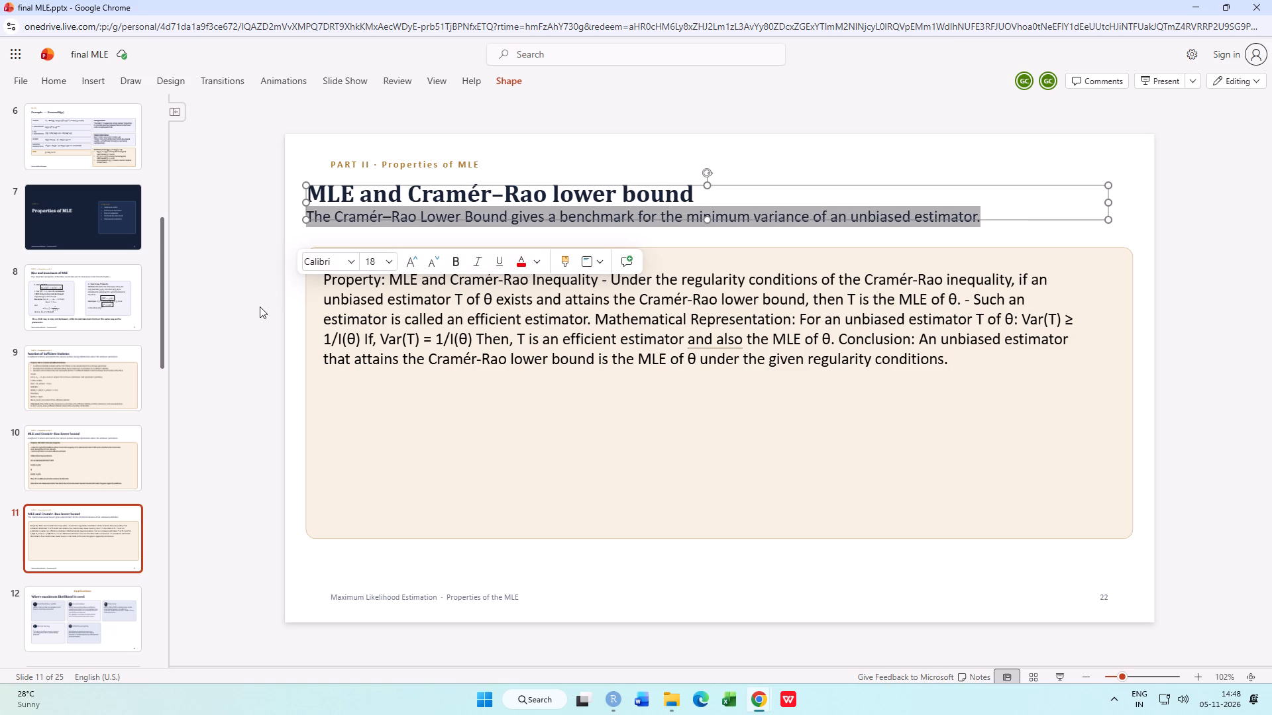
pyautogui.hotkey('ctrl', 'c')
pyautogui.click(86, 479)
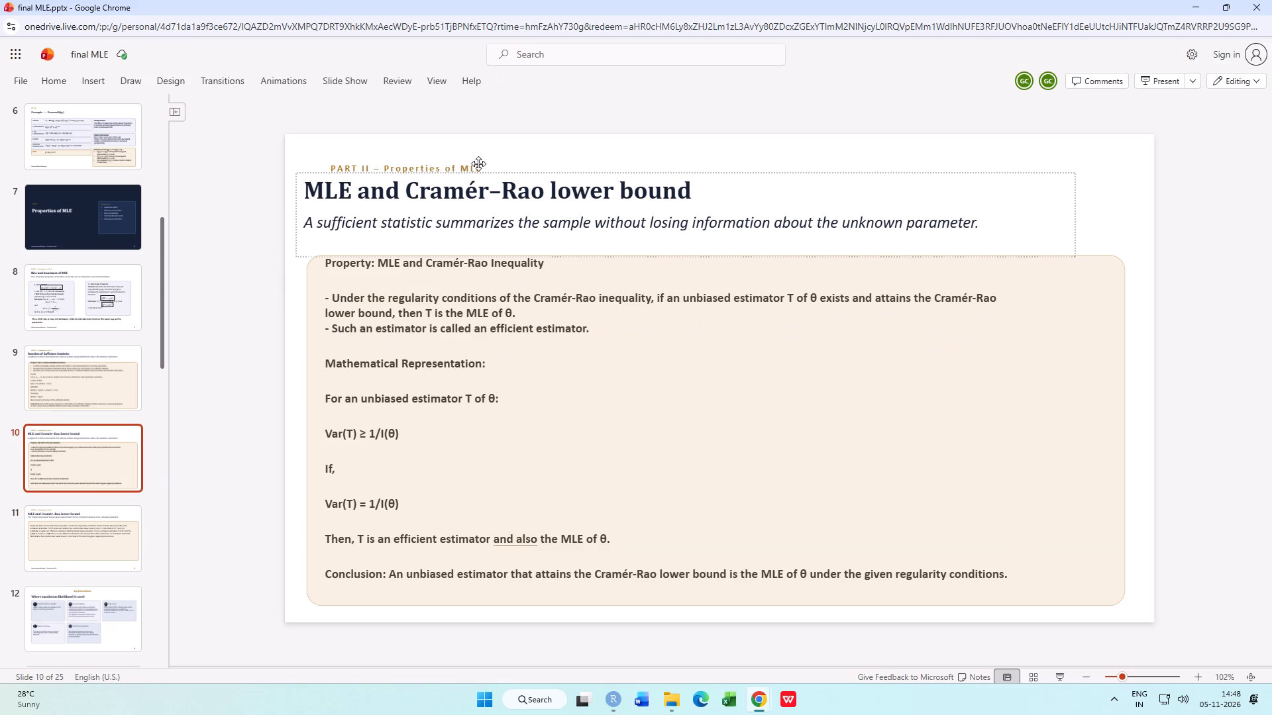
pyautogui.moveTo(989, 220); pyautogui.dragTo(983, 220)
pyautogui.moveTo(976, 215); pyautogui.dragTo(293, 229)
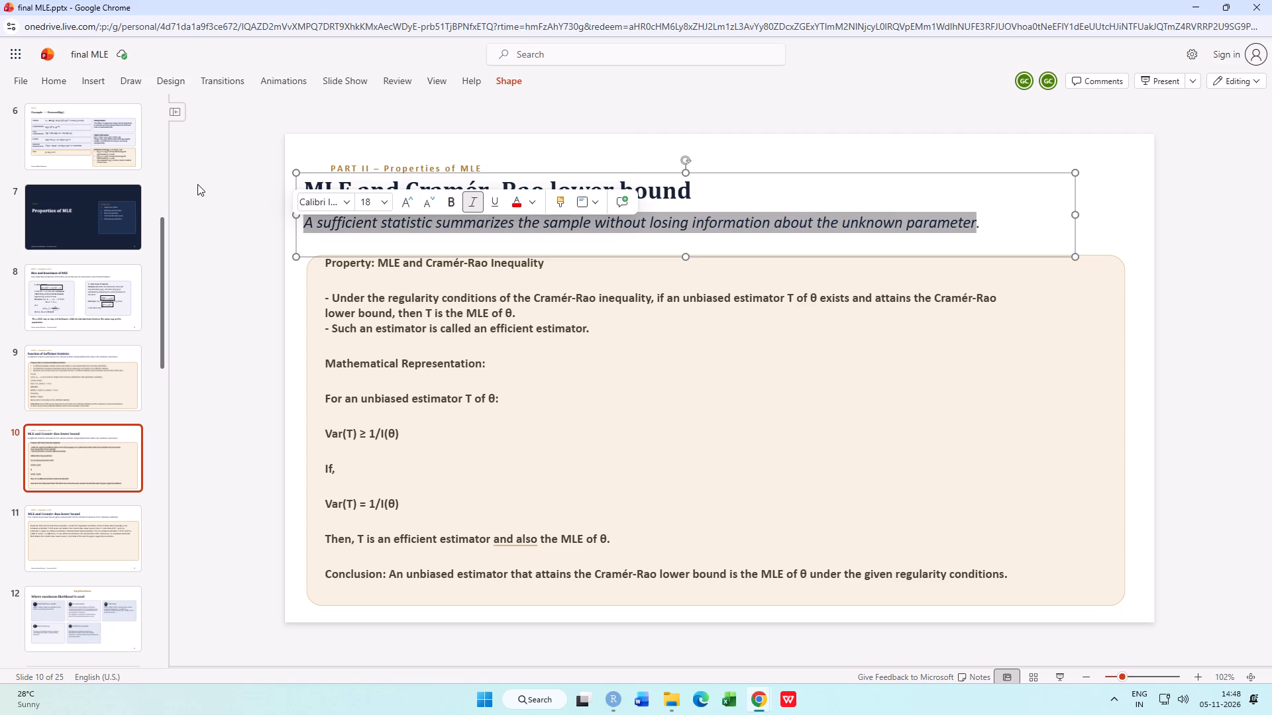
pyautogui.hotkey('ctrl', 'v')
# Delete the stray full stop on the line below slide 10's new subtitle.
pyautogui.click(258, 247)
pyautogui.click(309, 243)
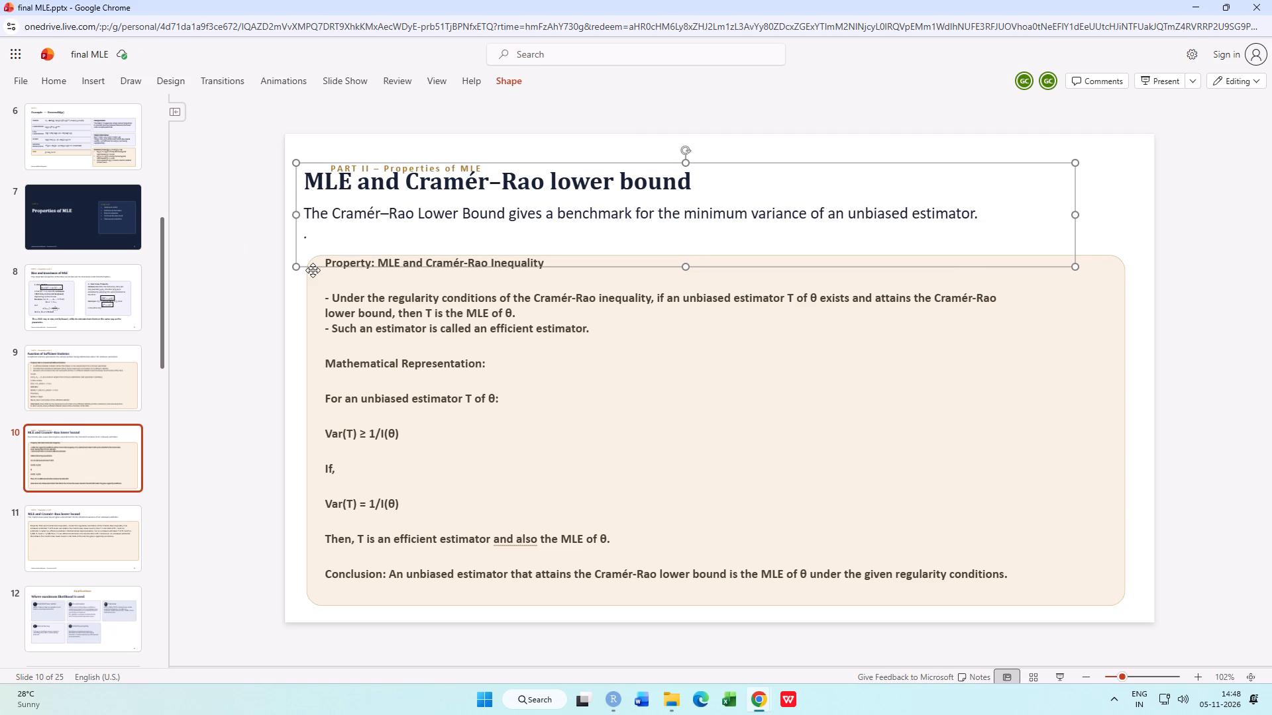
pyautogui.press('BackSpace')
pyautogui.press('BackSpace')
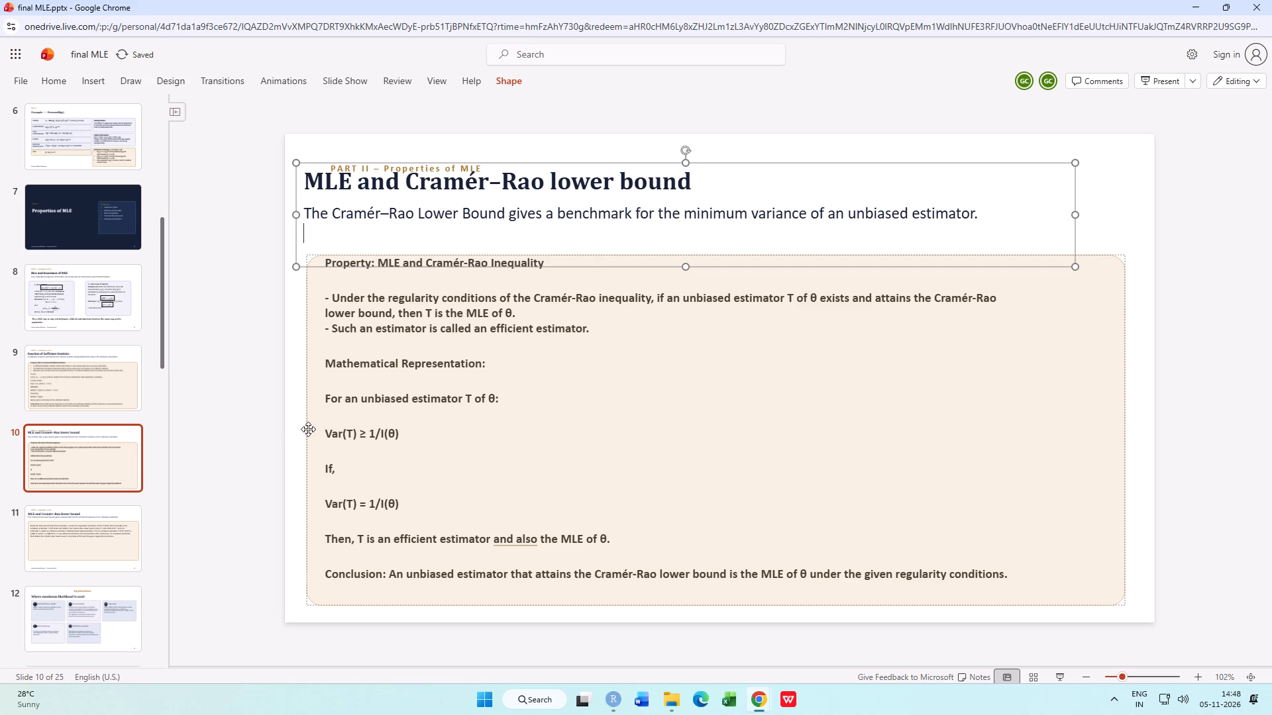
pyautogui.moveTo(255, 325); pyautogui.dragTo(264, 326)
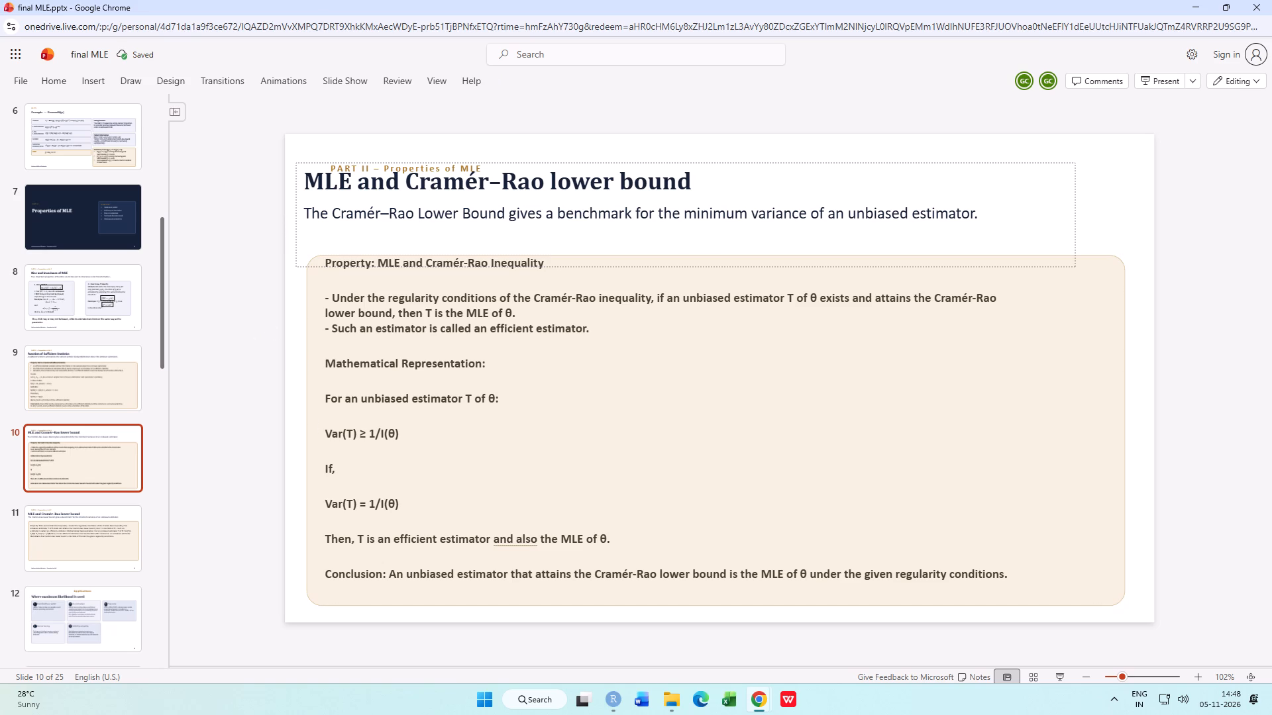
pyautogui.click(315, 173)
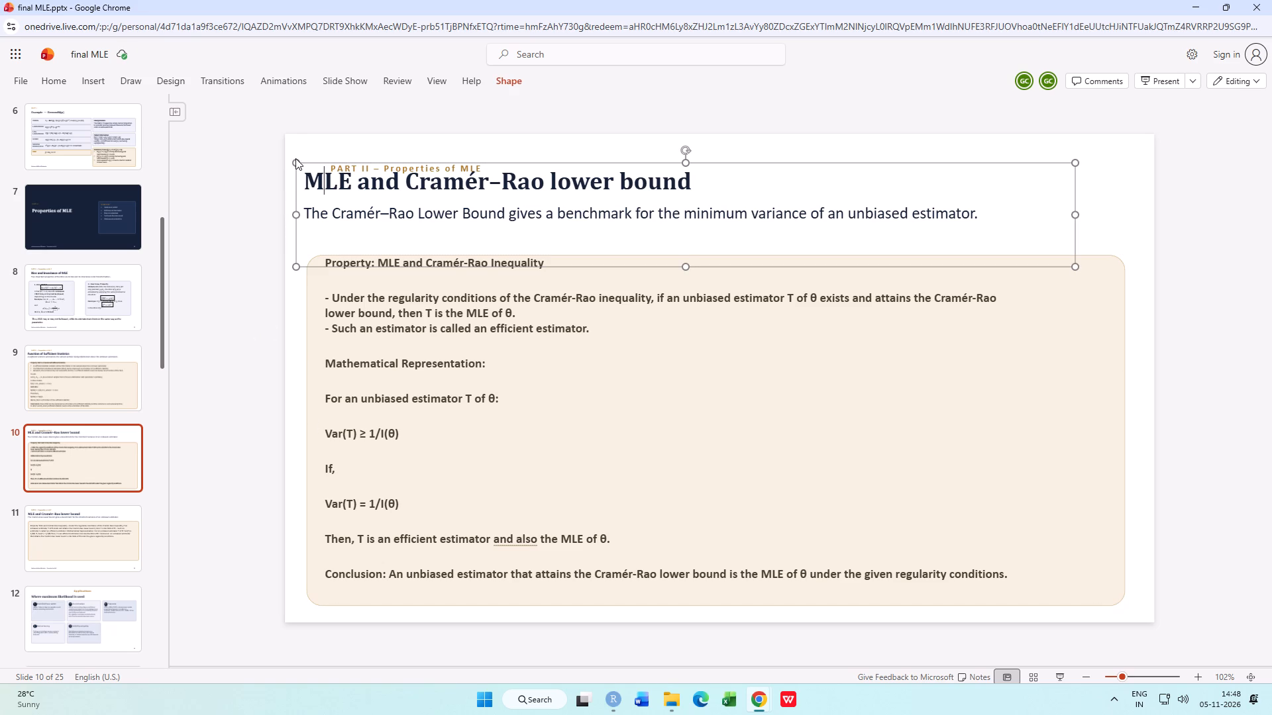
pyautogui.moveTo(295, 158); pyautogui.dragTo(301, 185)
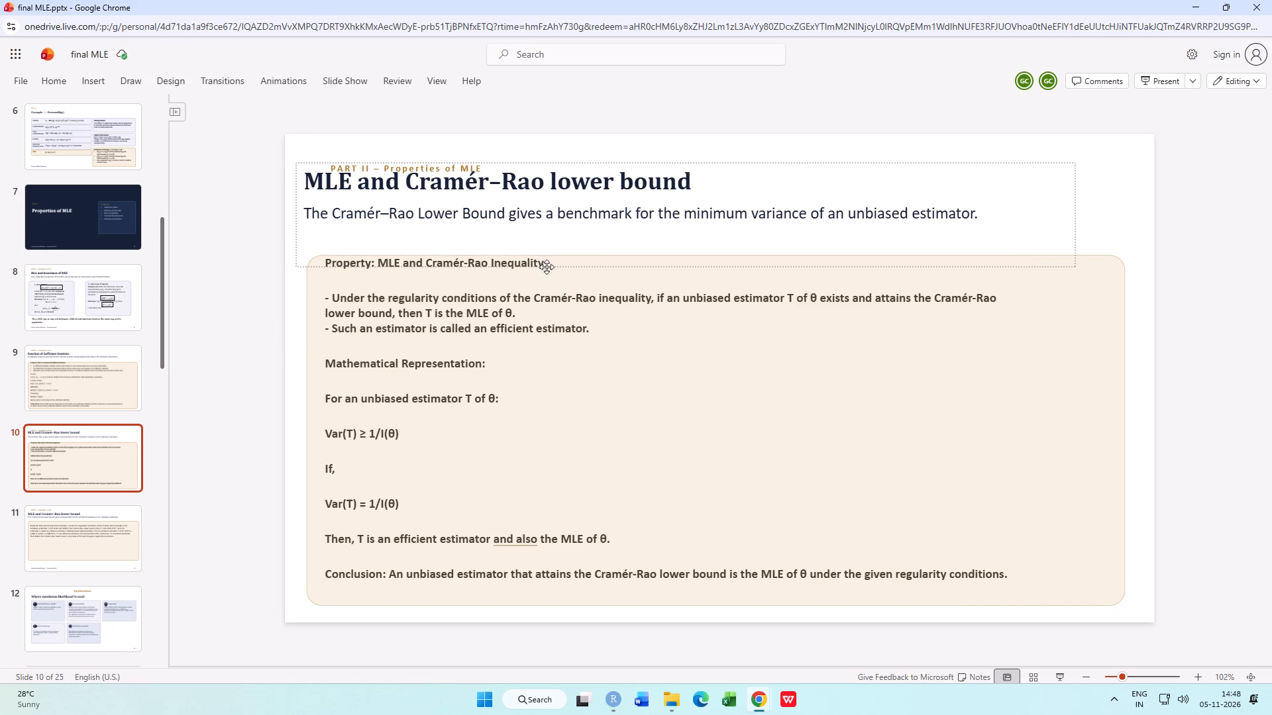
# Set the font size of slide 10's heading "Property: MLE and Cramér-Rao Inequality" to 16.
pyautogui.moveTo(553, 268); pyautogui.dragTo(543, 267)
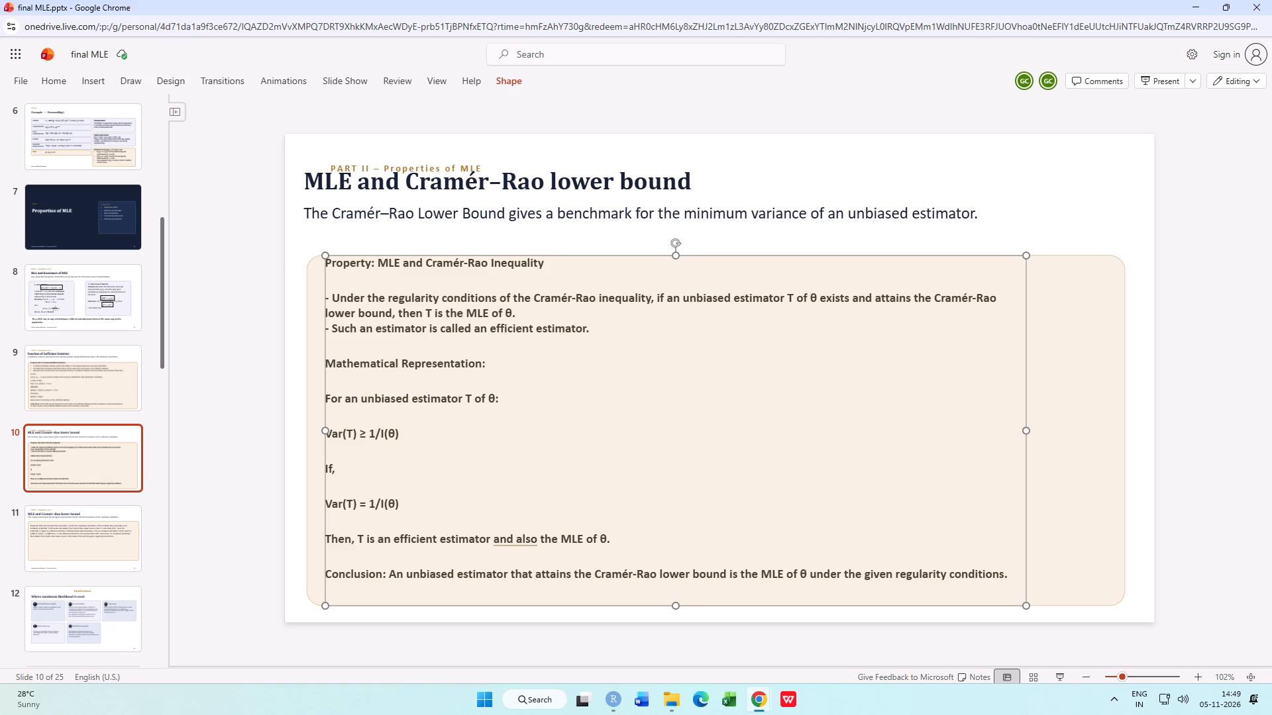
pyautogui.moveTo(543, 267); pyautogui.dragTo(321, 253)
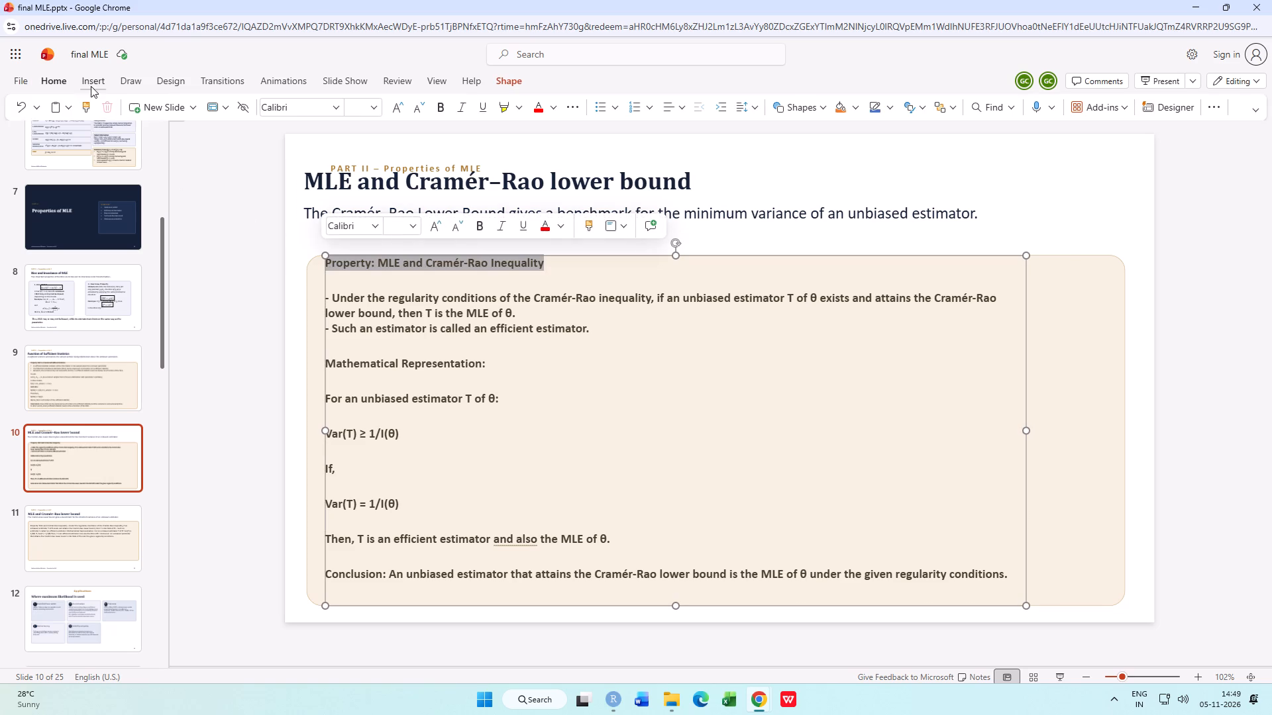
pyautogui.click(58, 79)
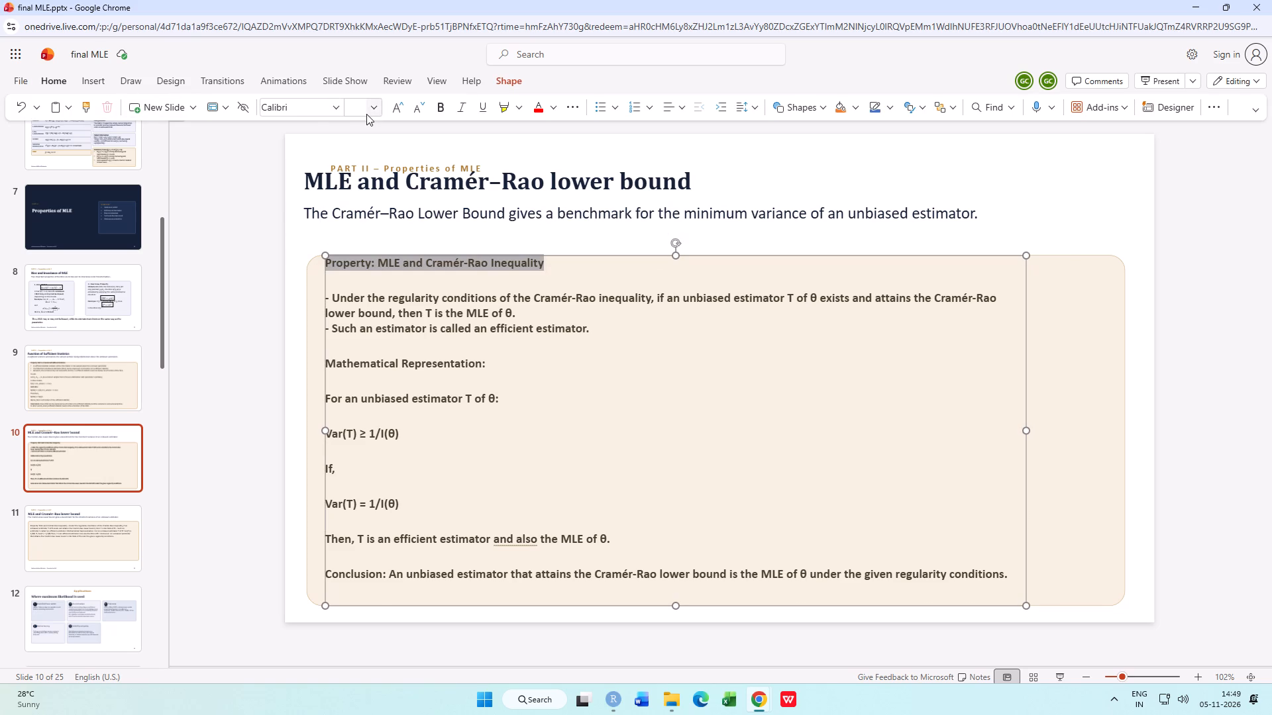
pyautogui.click(372, 113)
pyautogui.click(358, 280)
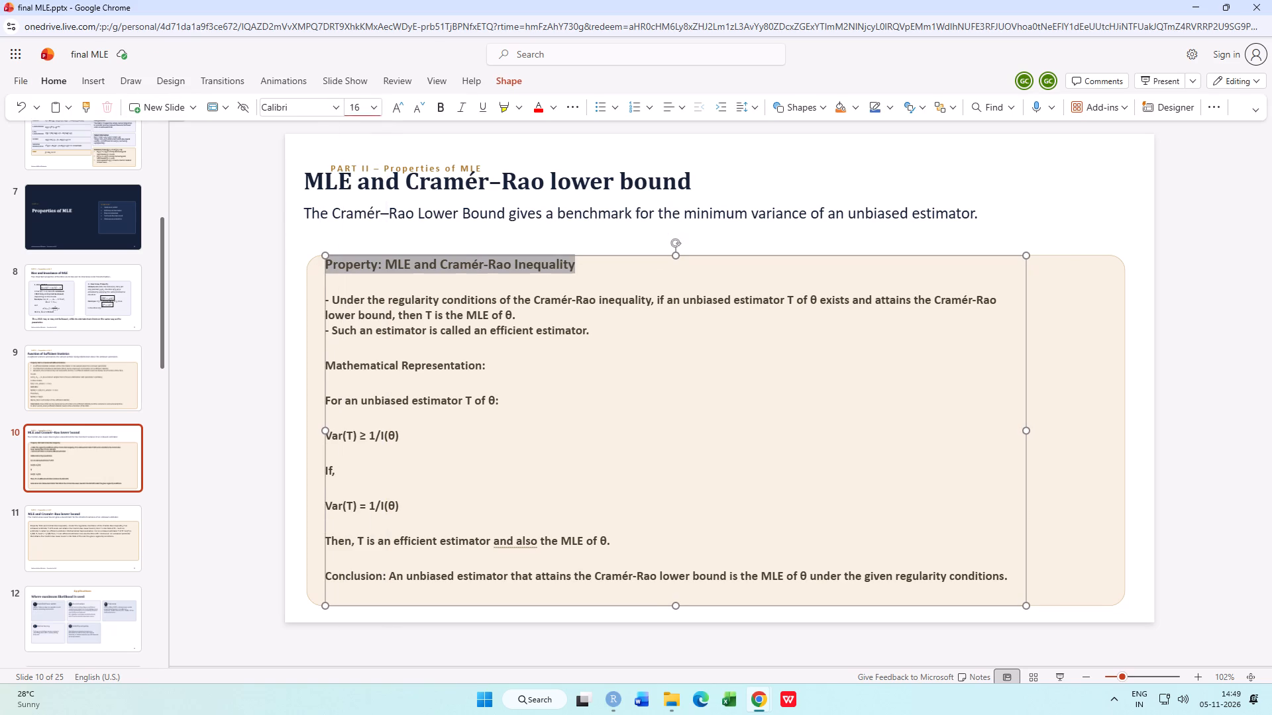
# Set the font size of the empty line below the "Property: MLE and Cramér-Rao Inequality" heading to 8.
pyautogui.click(352, 281)
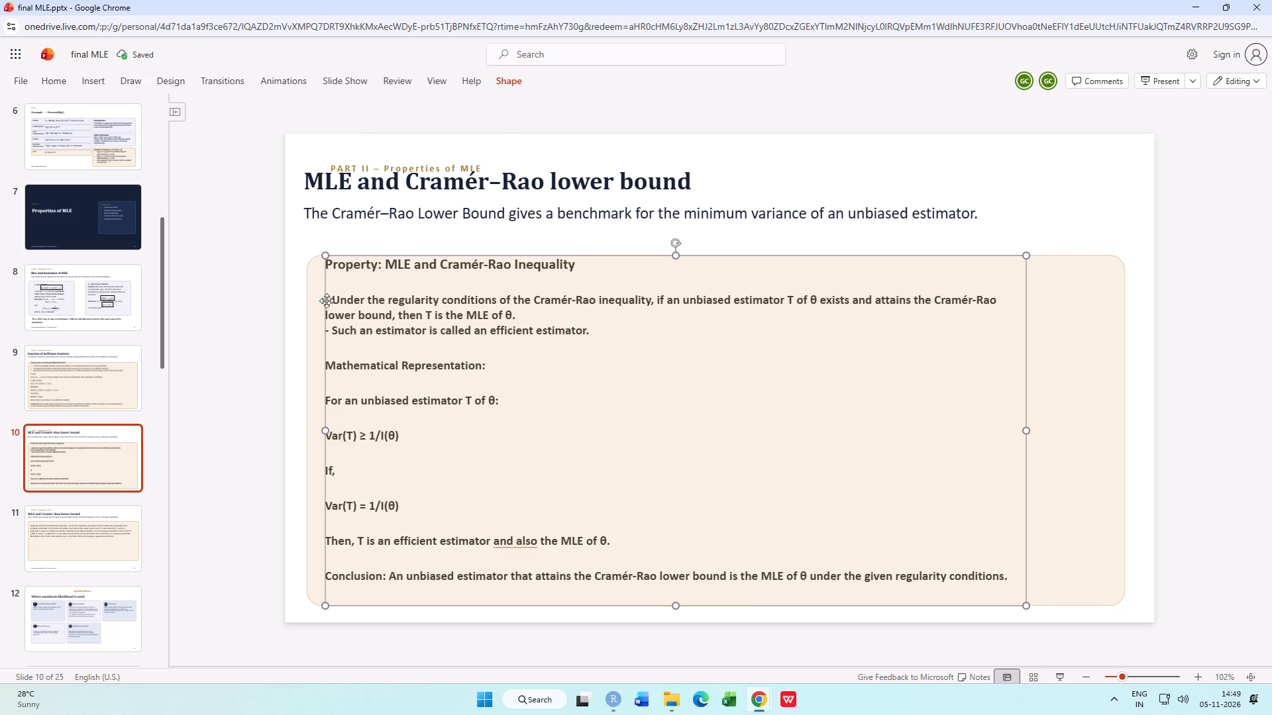
pyautogui.click(48, 77)
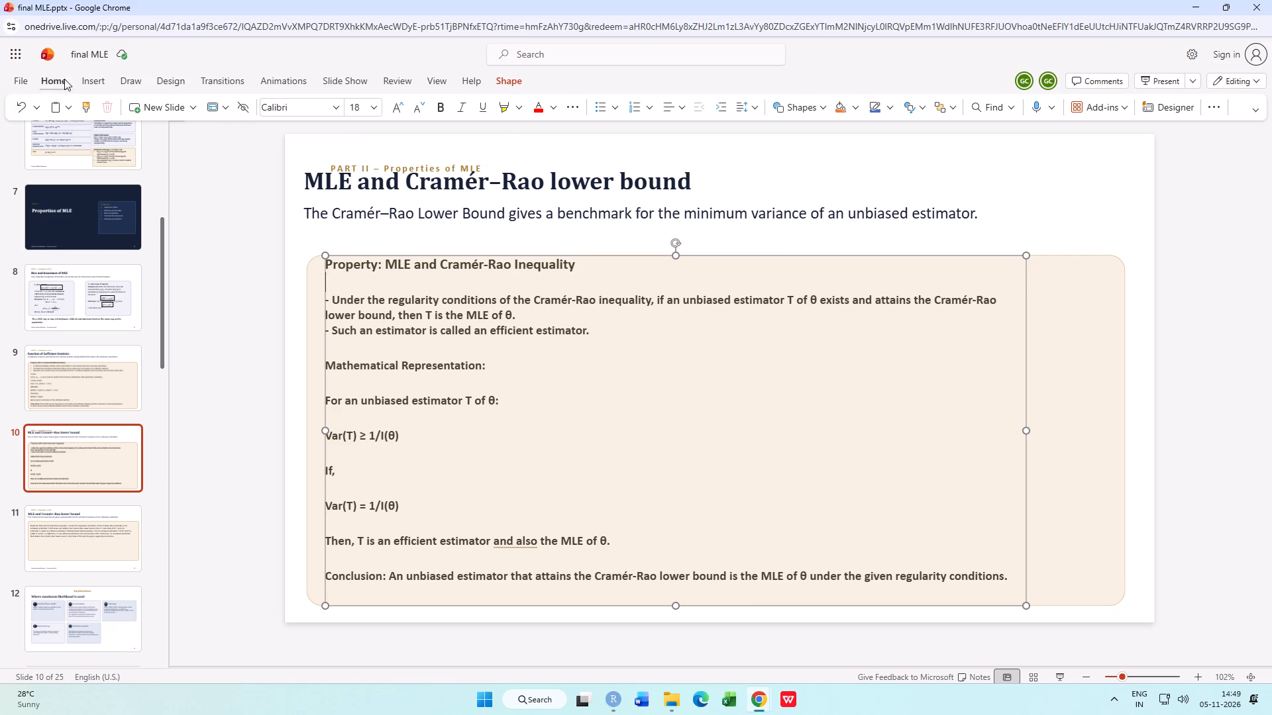
pyautogui.click(372, 109)
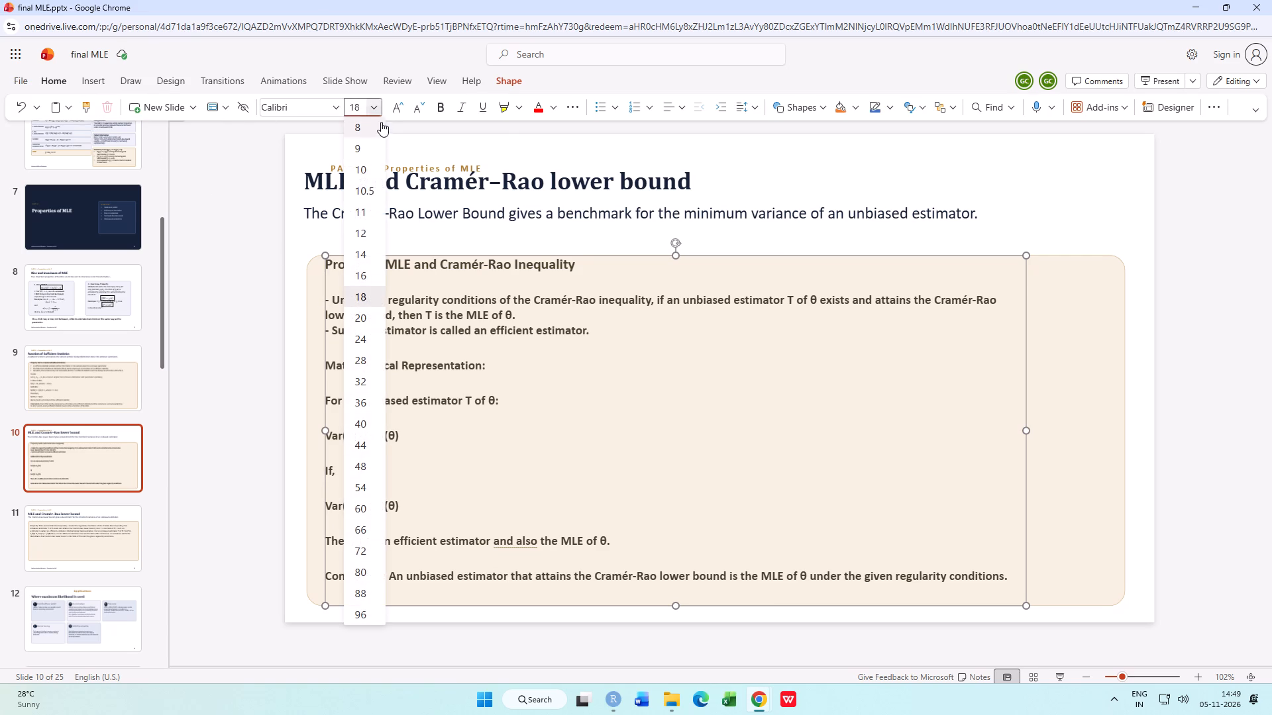
pyautogui.click(379, 125)
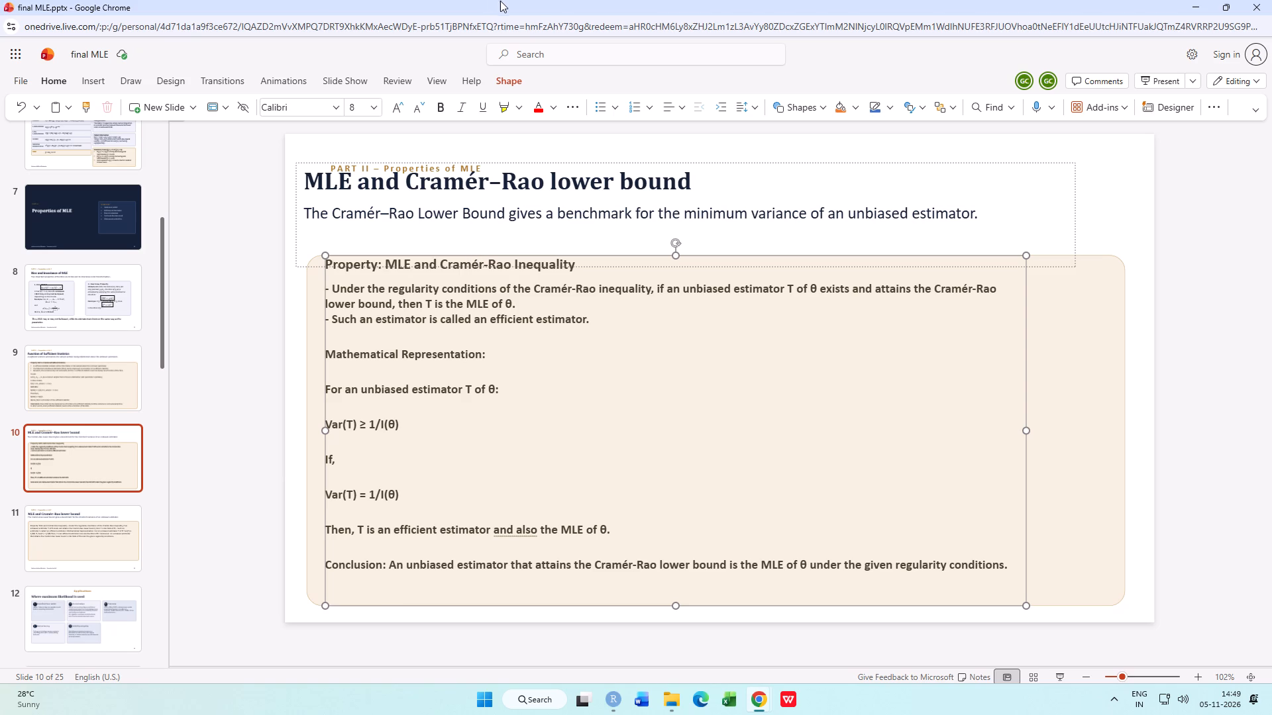
# Turn the two hyphenated statements under the Property heading into a bulleted list and delete their leading hyphens and spaces.
pyautogui.moveTo(595, 326); pyautogui.dragTo(566, 313)
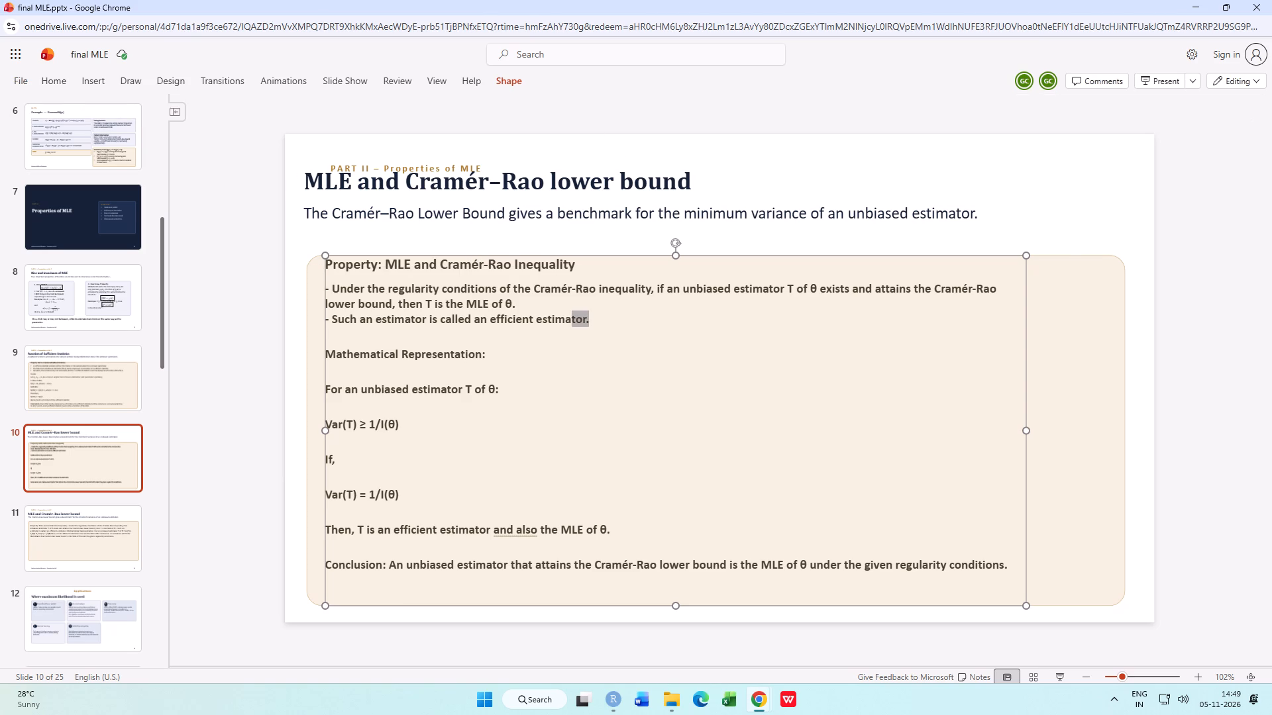
pyautogui.moveTo(566, 313); pyautogui.dragTo(322, 287)
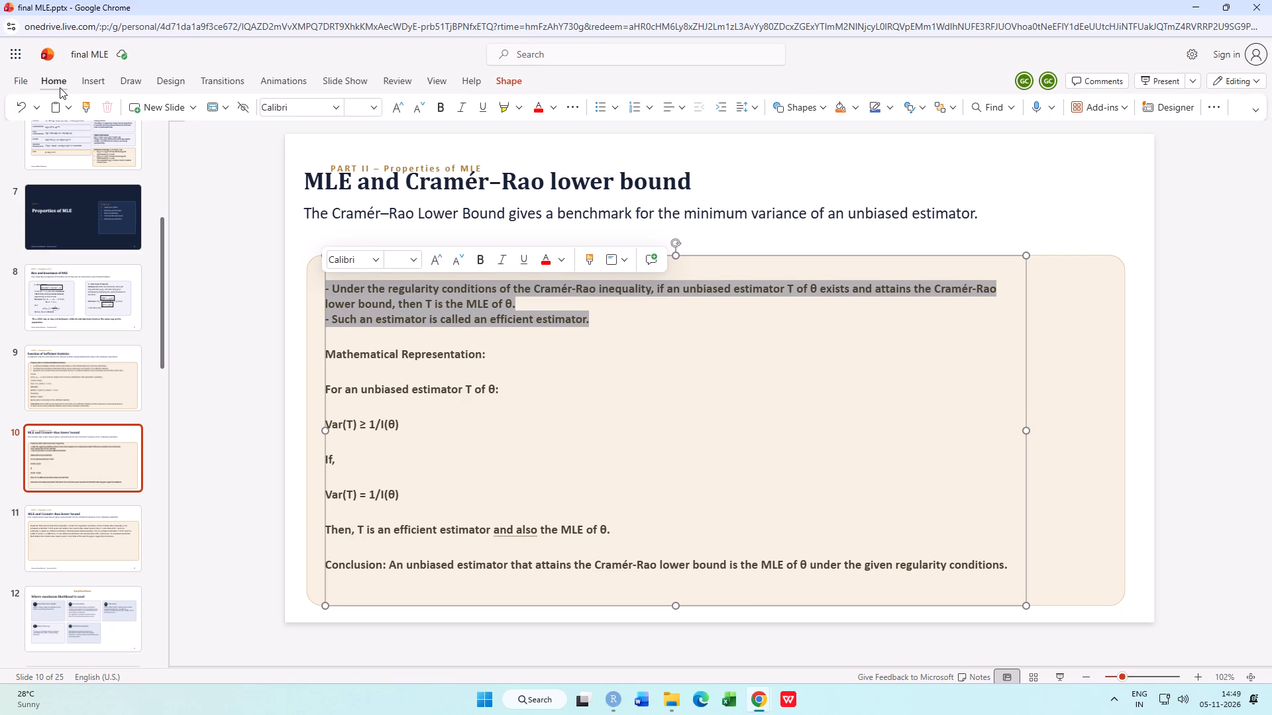
pyautogui.click(598, 107)
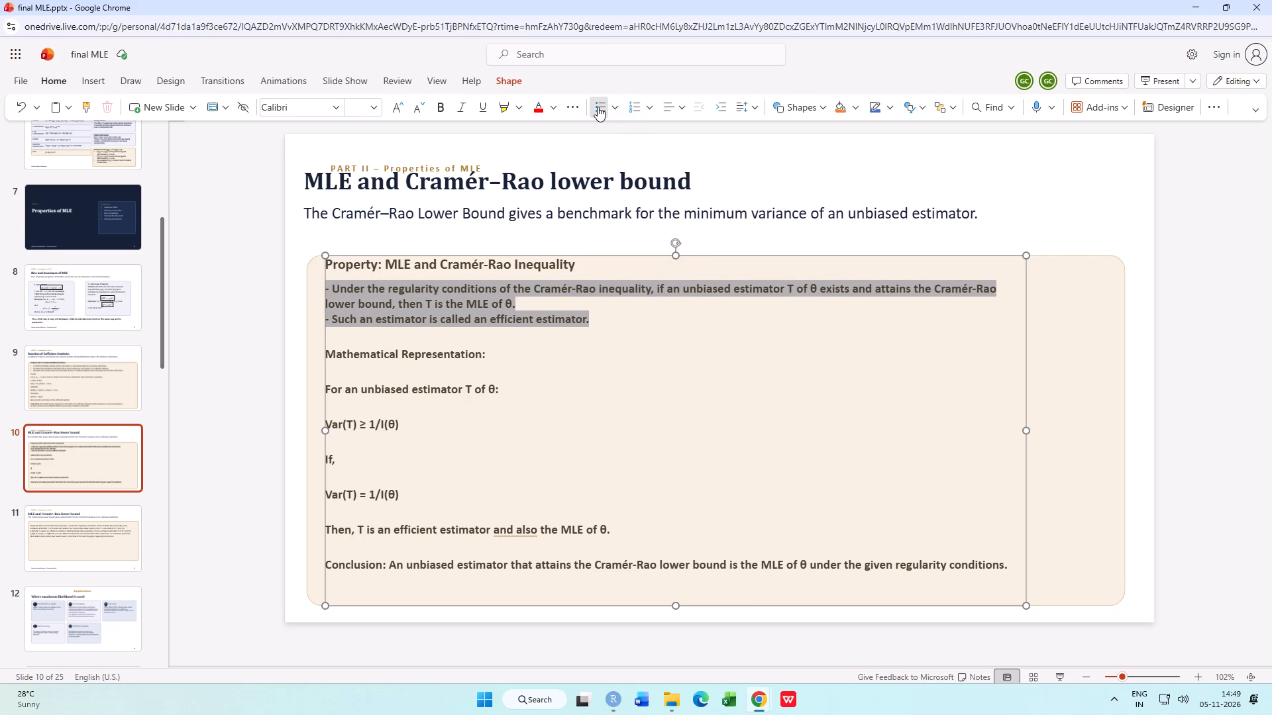
pyautogui.click(350, 287)
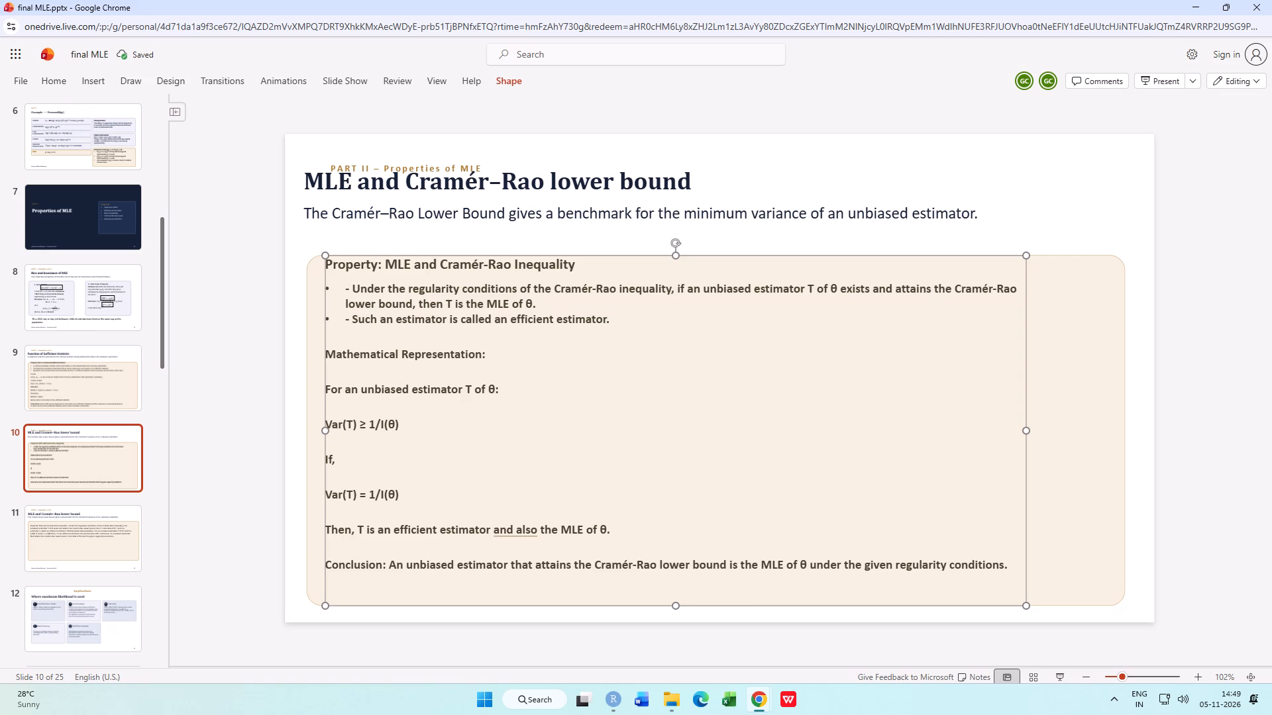
pyautogui.press('BackSpace')
pyautogui.click(354, 318)
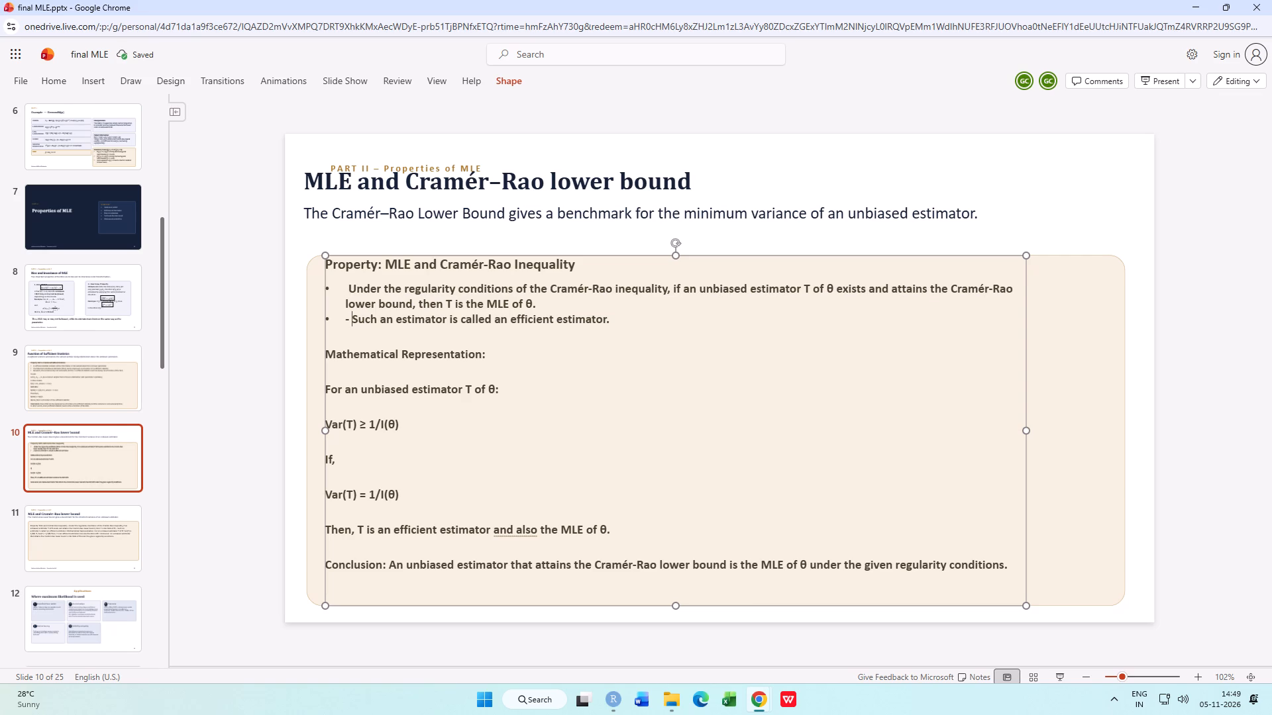
pyautogui.press('BackSpace')
pyautogui.press('BackSpace')
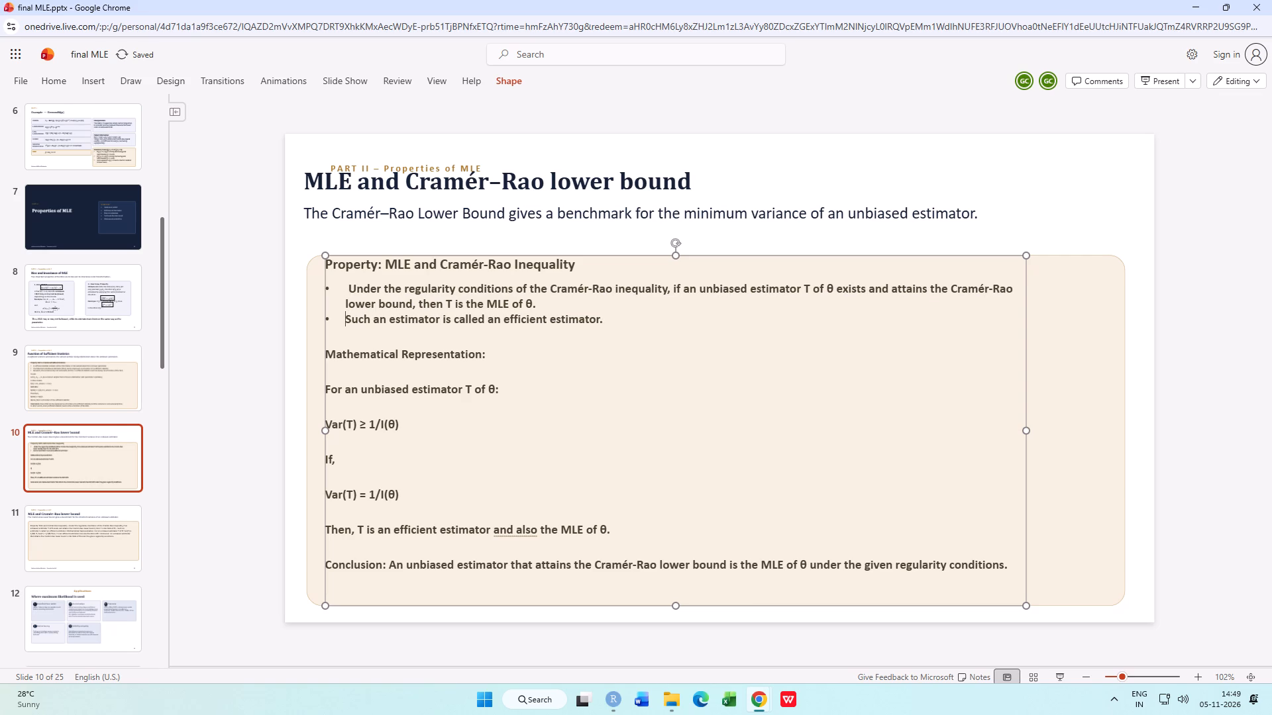
pyautogui.click(350, 290)
pyautogui.press('BackSpace')
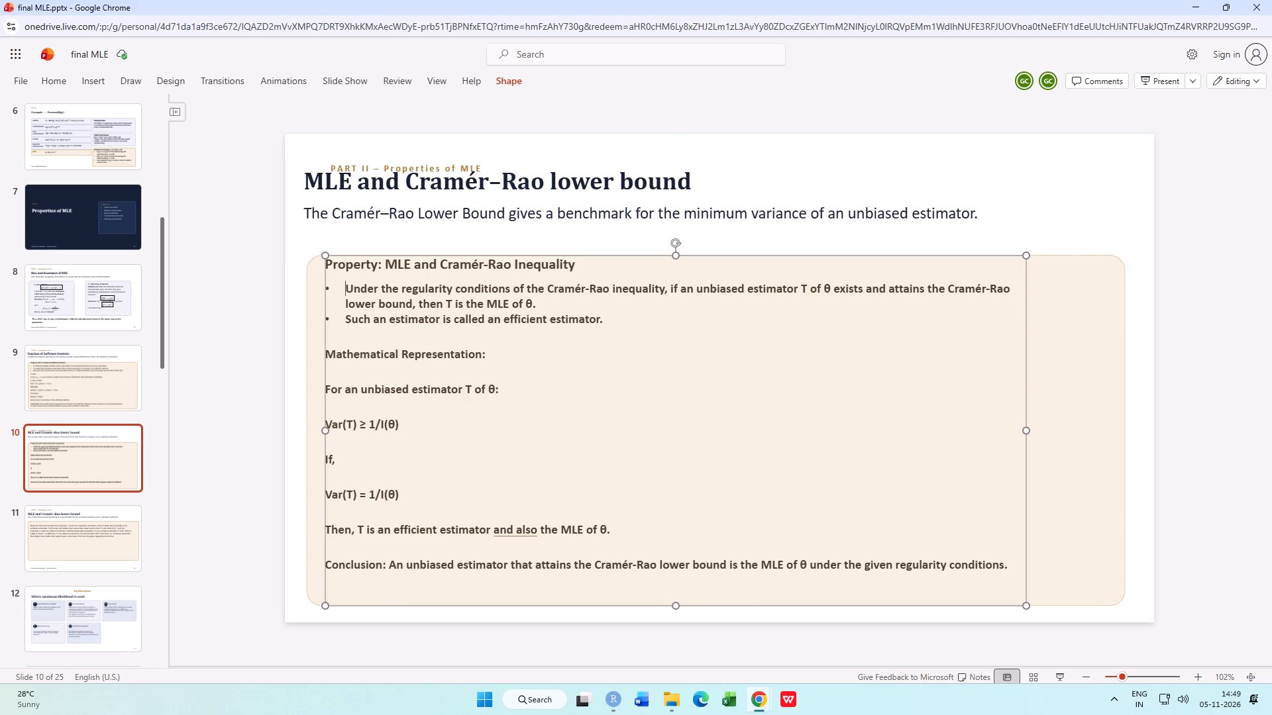
# Remove the bold formatting from the two bulleted statements under the Property heading.
pyautogui.moveTo(609, 316); pyautogui.dragTo(331, 291)
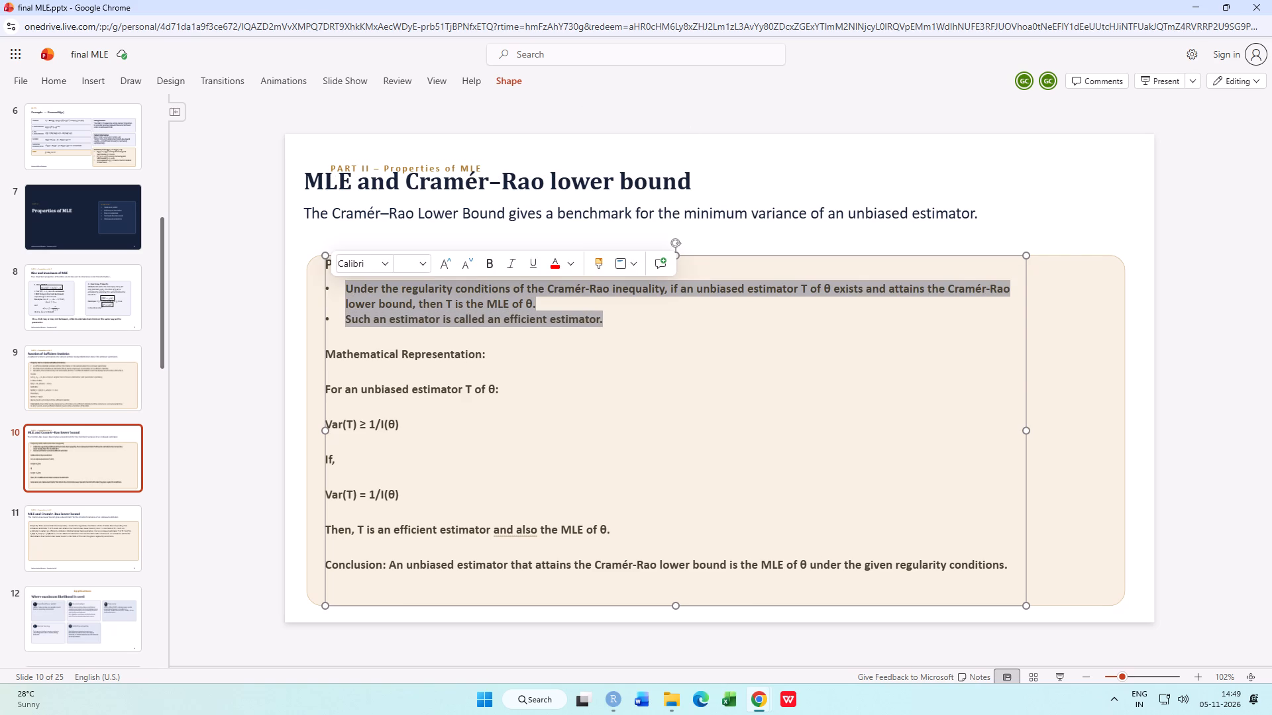
pyautogui.hotkey('ctrl', 'b')
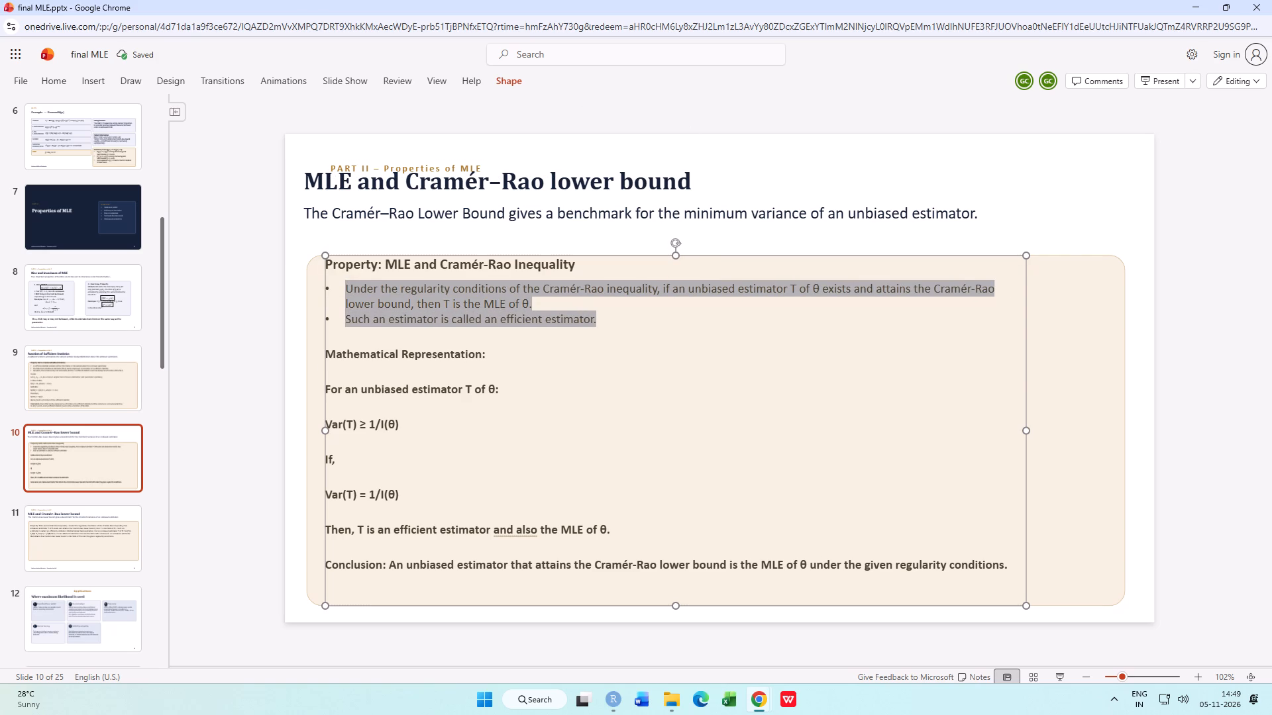
# Set the font size of the "Mathematical Representation:" heading to 16.
pyautogui.moveTo(489, 352); pyautogui.dragTo(337, 366)
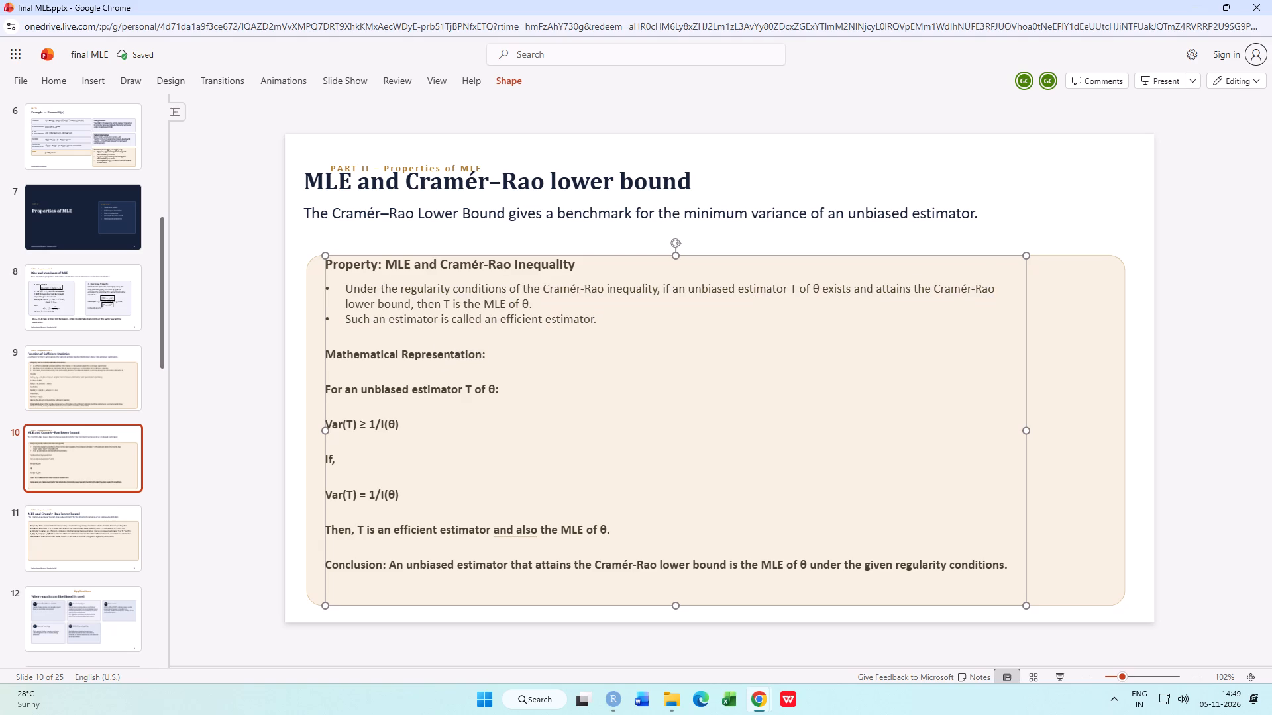
pyautogui.moveTo(337, 366); pyautogui.dragTo(311, 358)
pyautogui.click(48, 71)
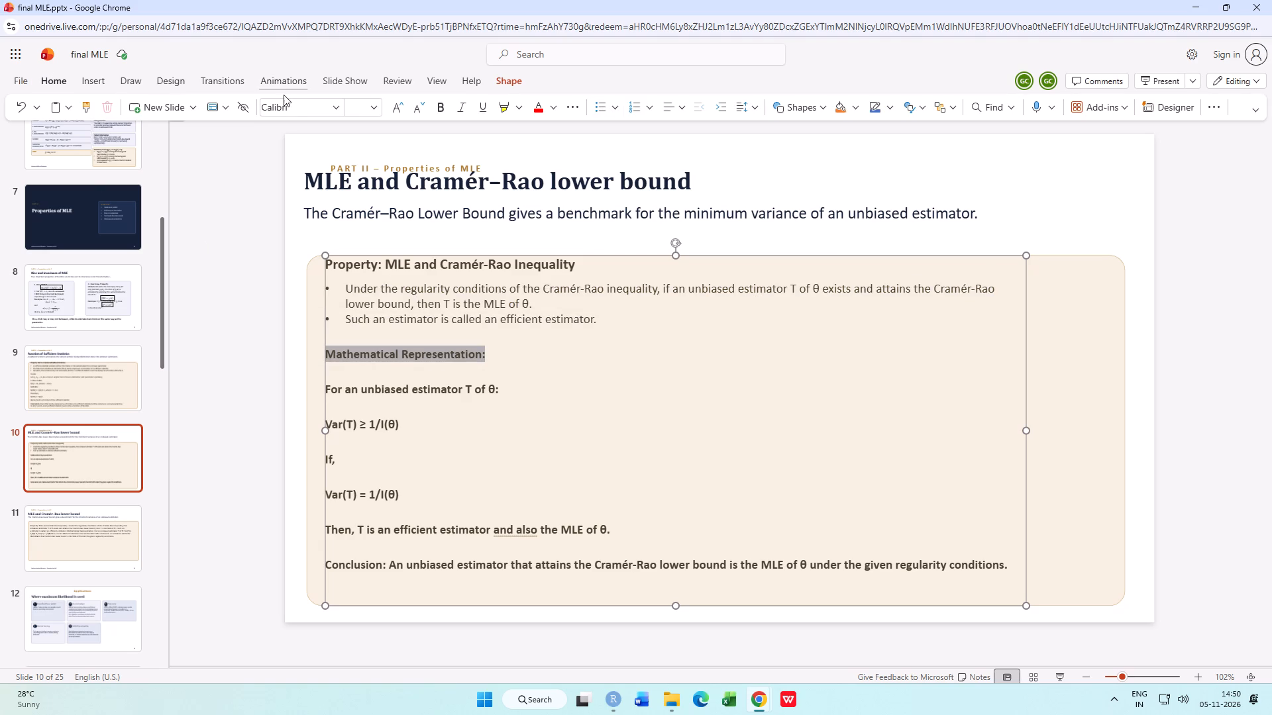
pyautogui.click(370, 103)
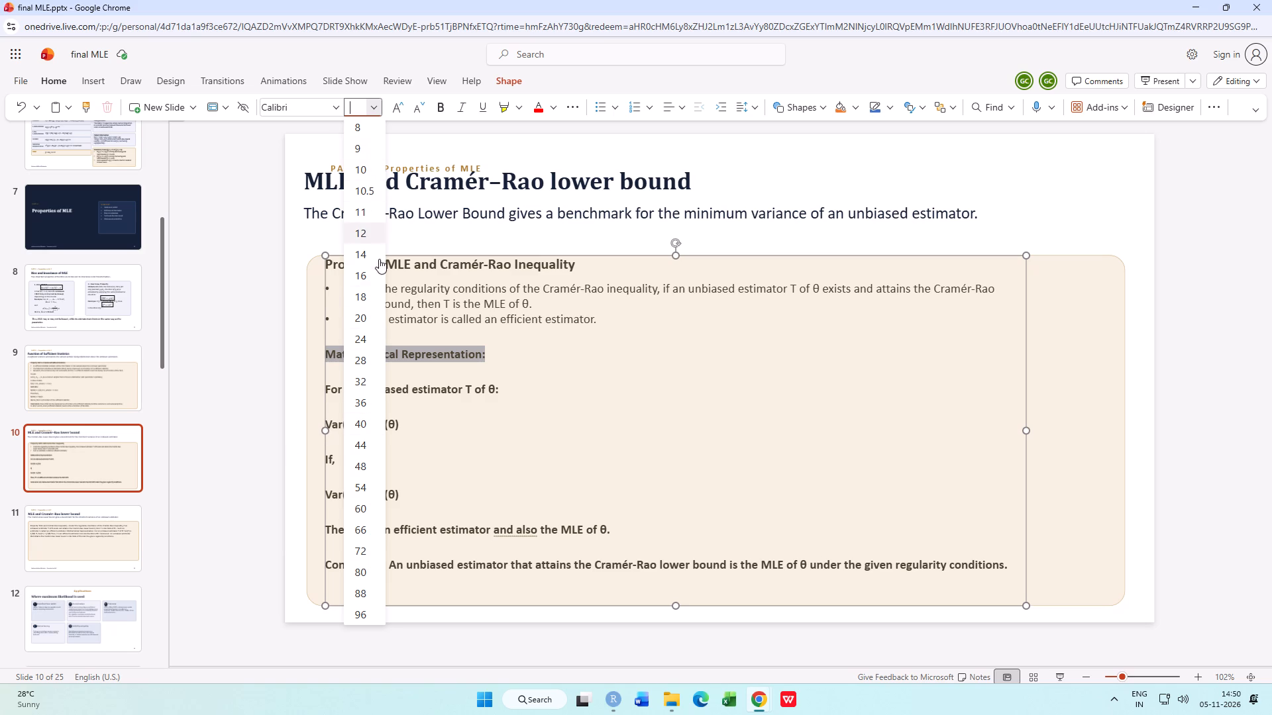
pyautogui.click(364, 277)
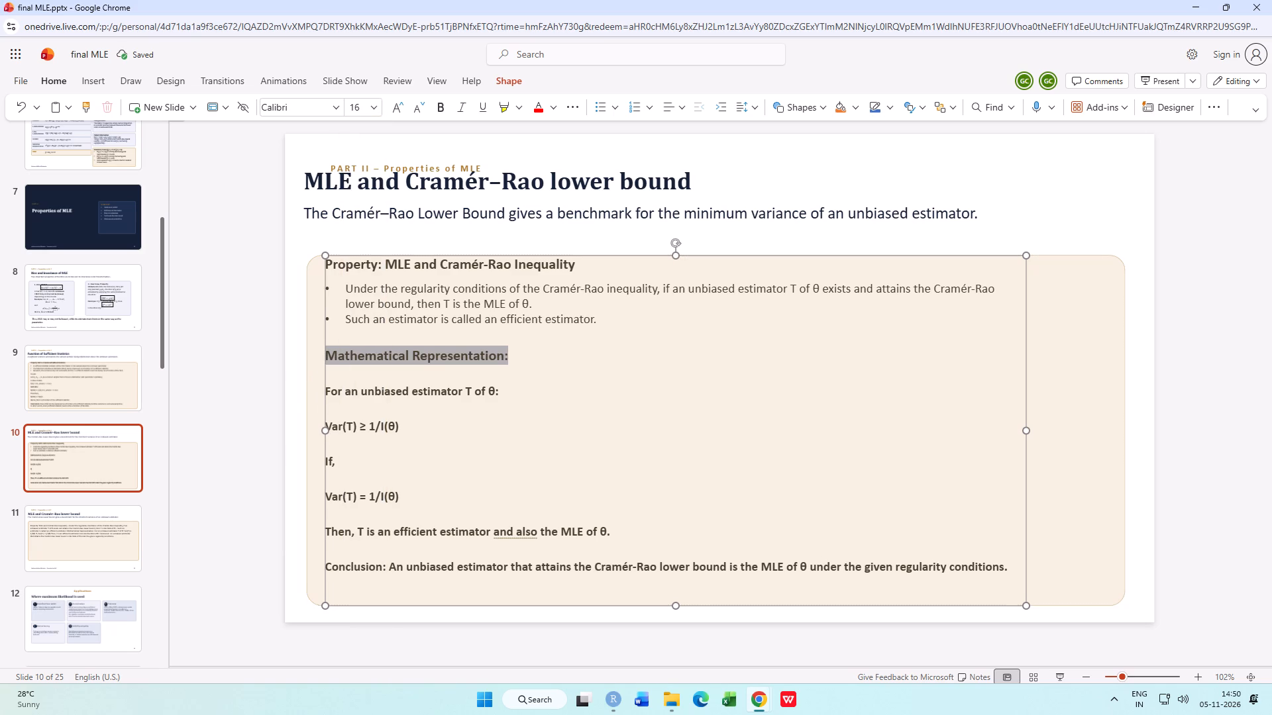
# Set the font size of the empty line above the "Mathematical Representation:" heading to 8.
pyautogui.click(333, 332)
pyautogui.click(48, 78)
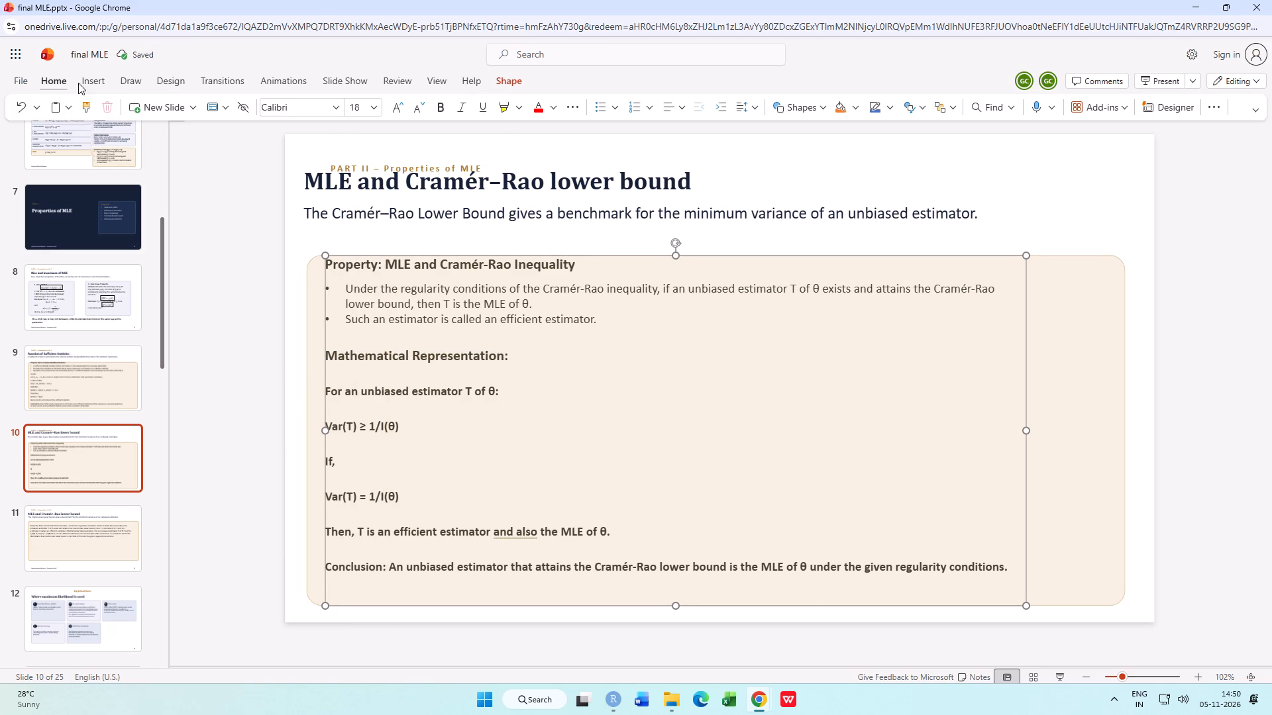
pyautogui.click(372, 103)
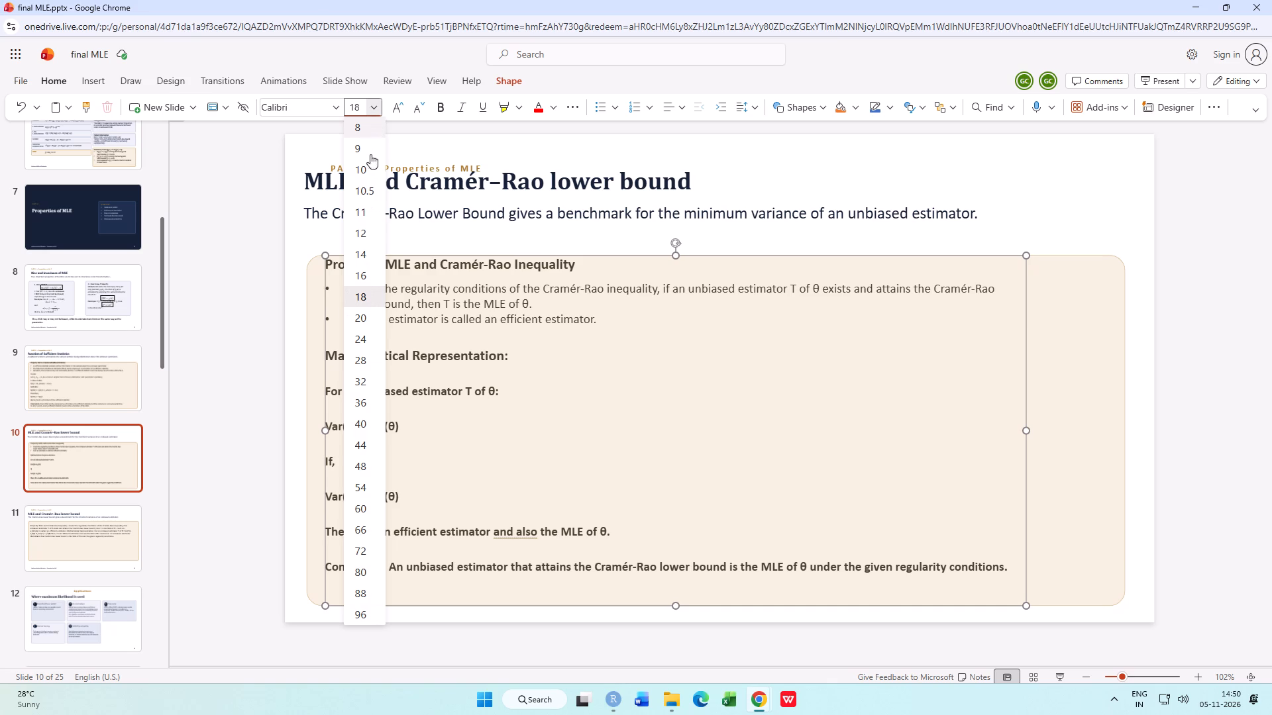
pyautogui.click(354, 124)
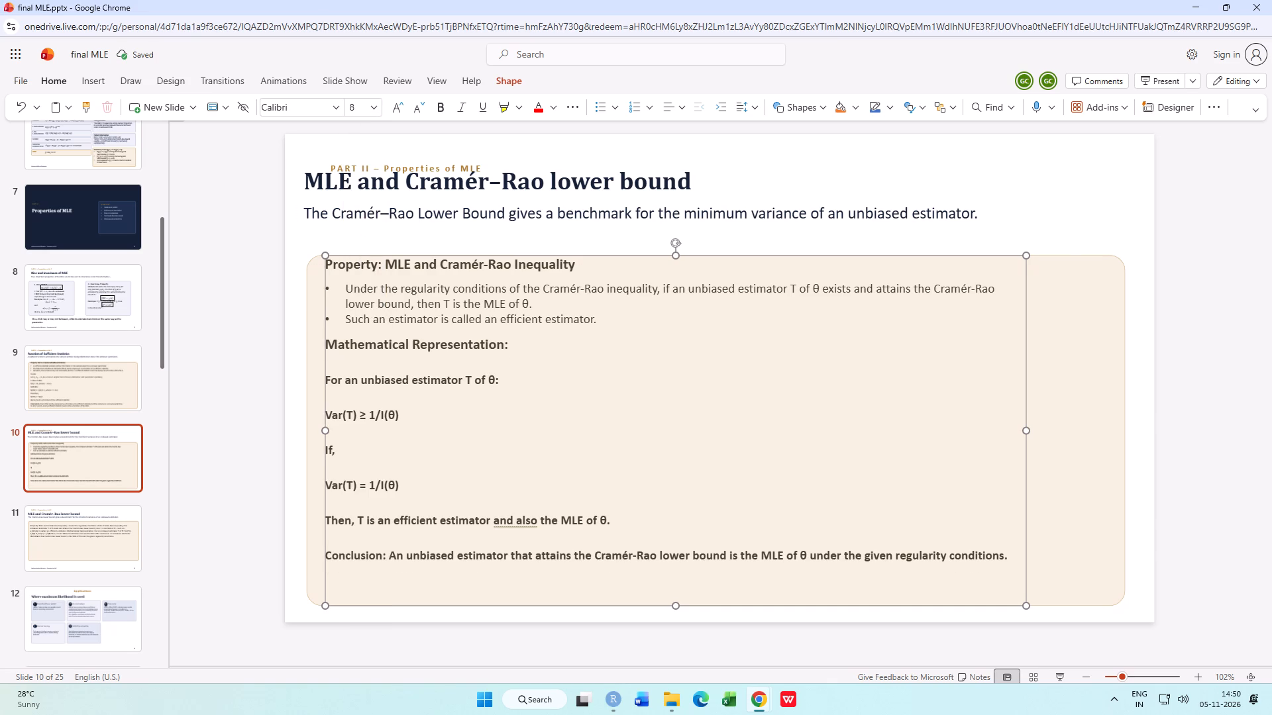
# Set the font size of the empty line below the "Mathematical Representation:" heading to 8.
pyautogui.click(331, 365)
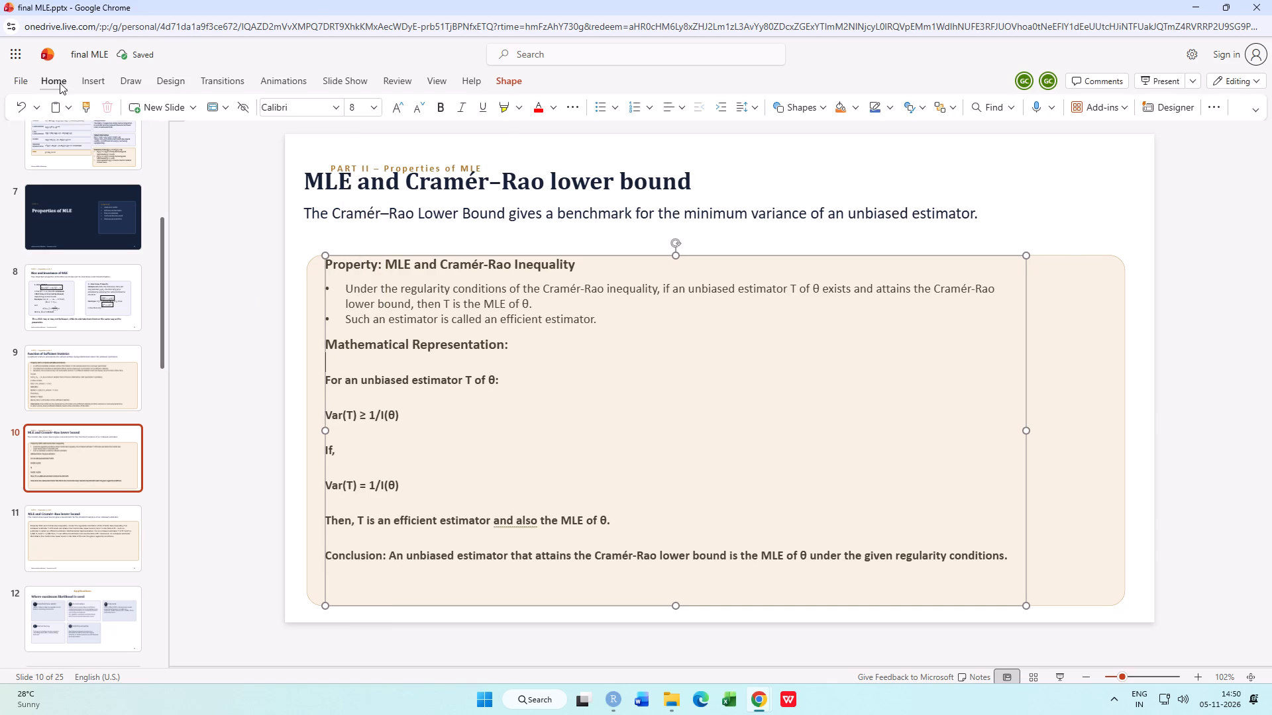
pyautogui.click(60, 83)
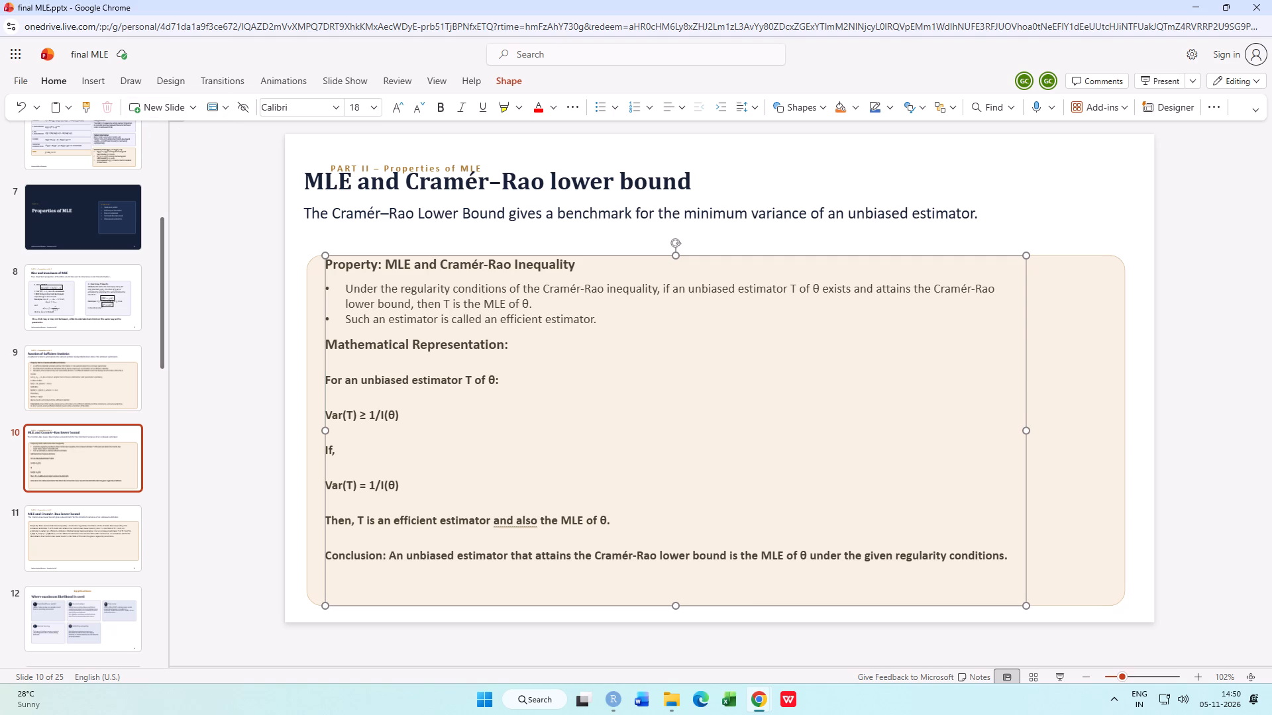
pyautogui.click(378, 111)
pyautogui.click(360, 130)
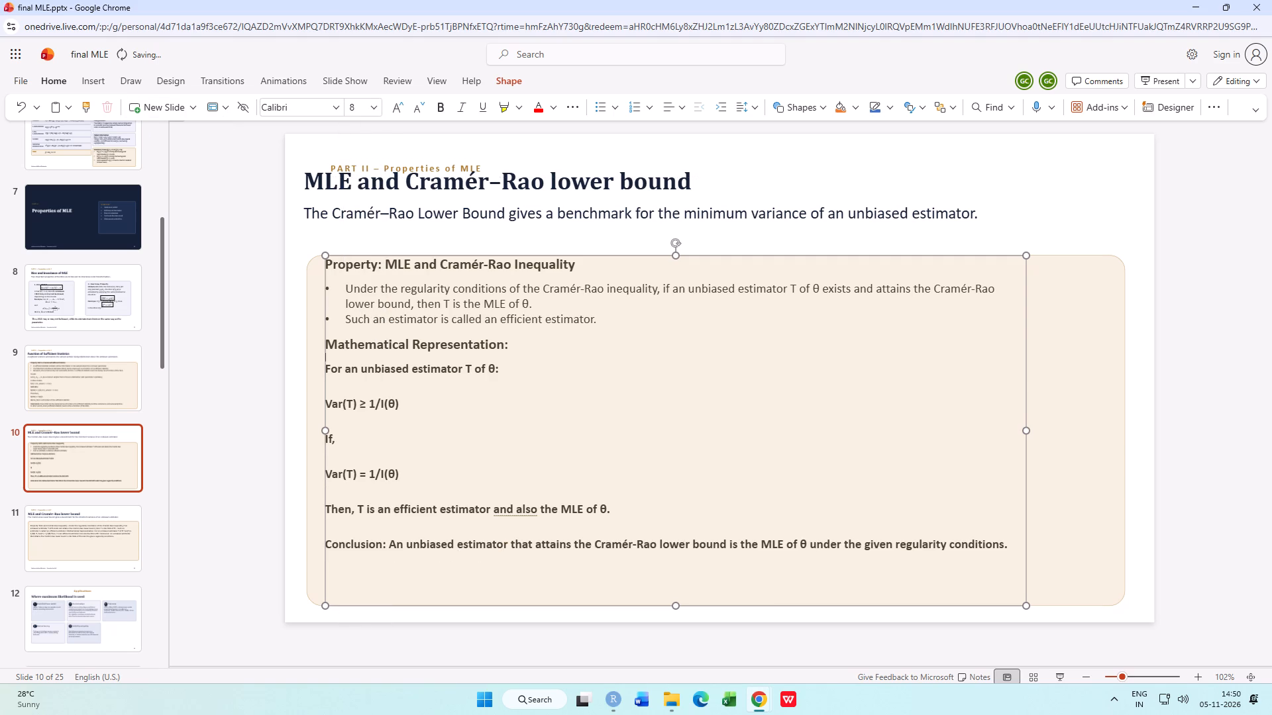
# Remove the bold from the line "For an unbiased estimator T of θ:" and set its font size to 16.
pyautogui.moveTo(502, 367); pyautogui.dragTo(291, 361)
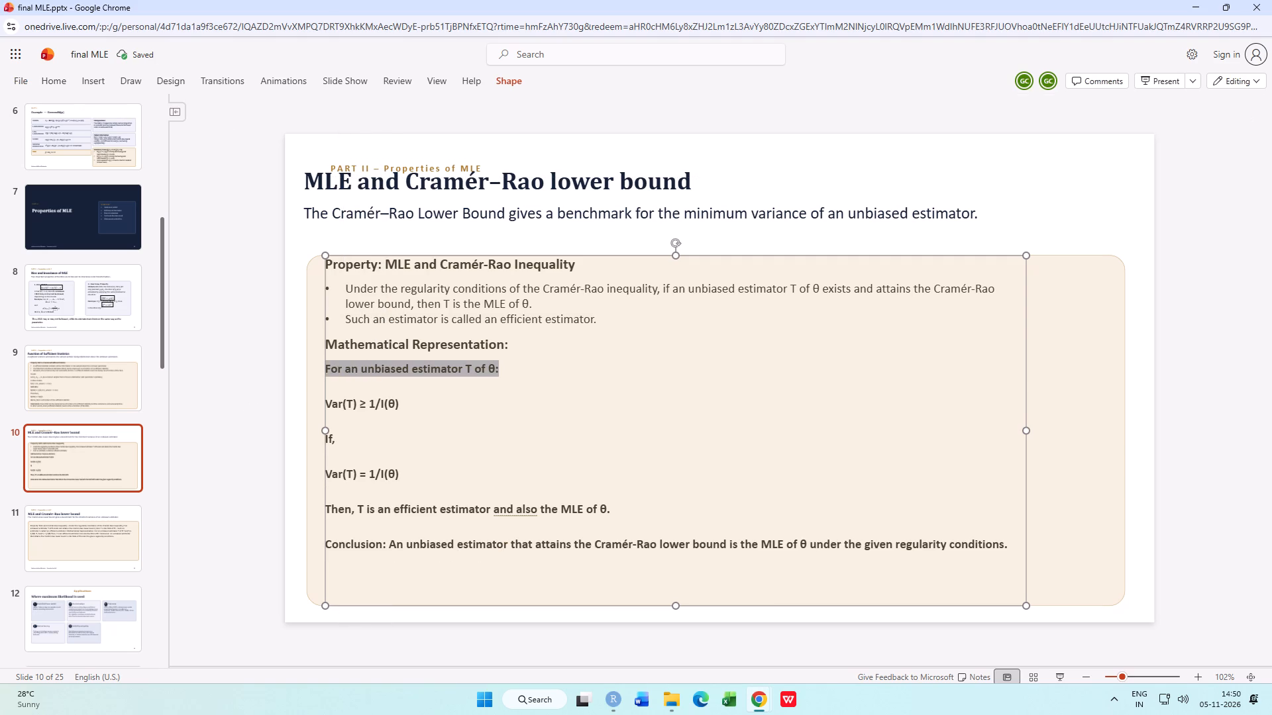
pyautogui.moveTo(291, 361); pyautogui.dragTo(284, 360)
pyautogui.hotkey('ctrl', 'b')
pyautogui.hotkey('ctrl', 'b')
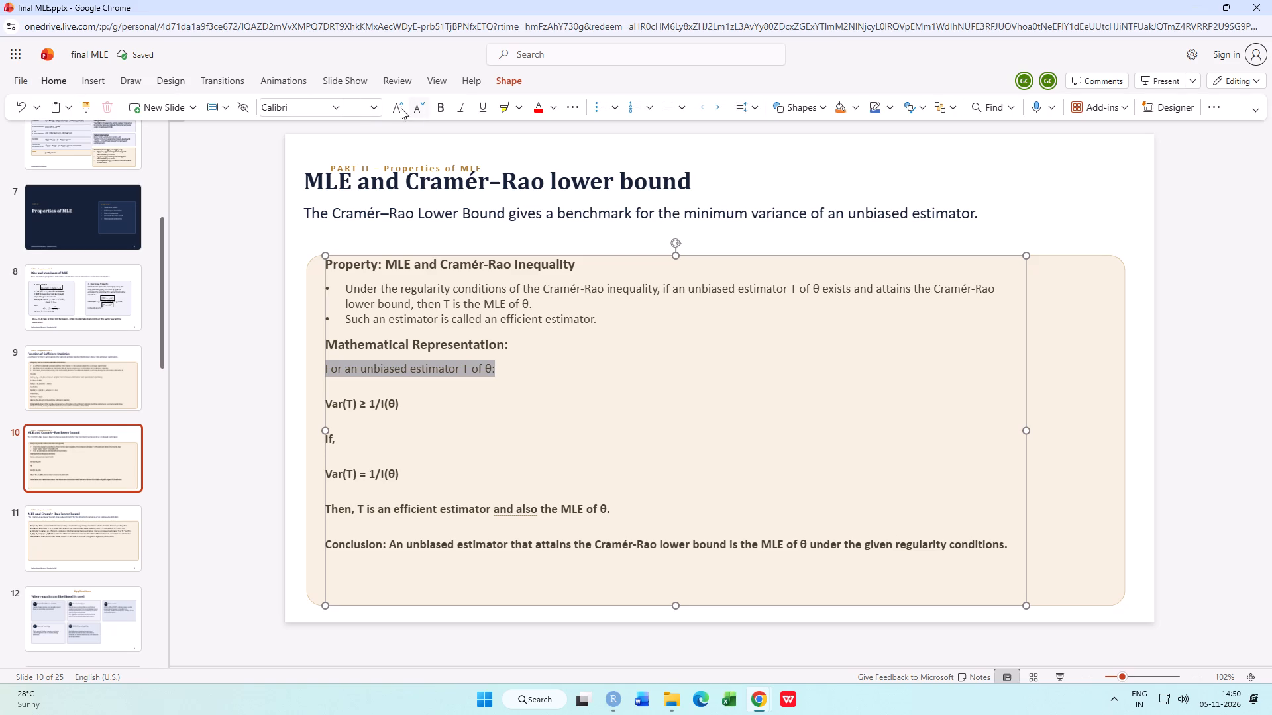
pyautogui.click(371, 109)
pyautogui.click(363, 276)
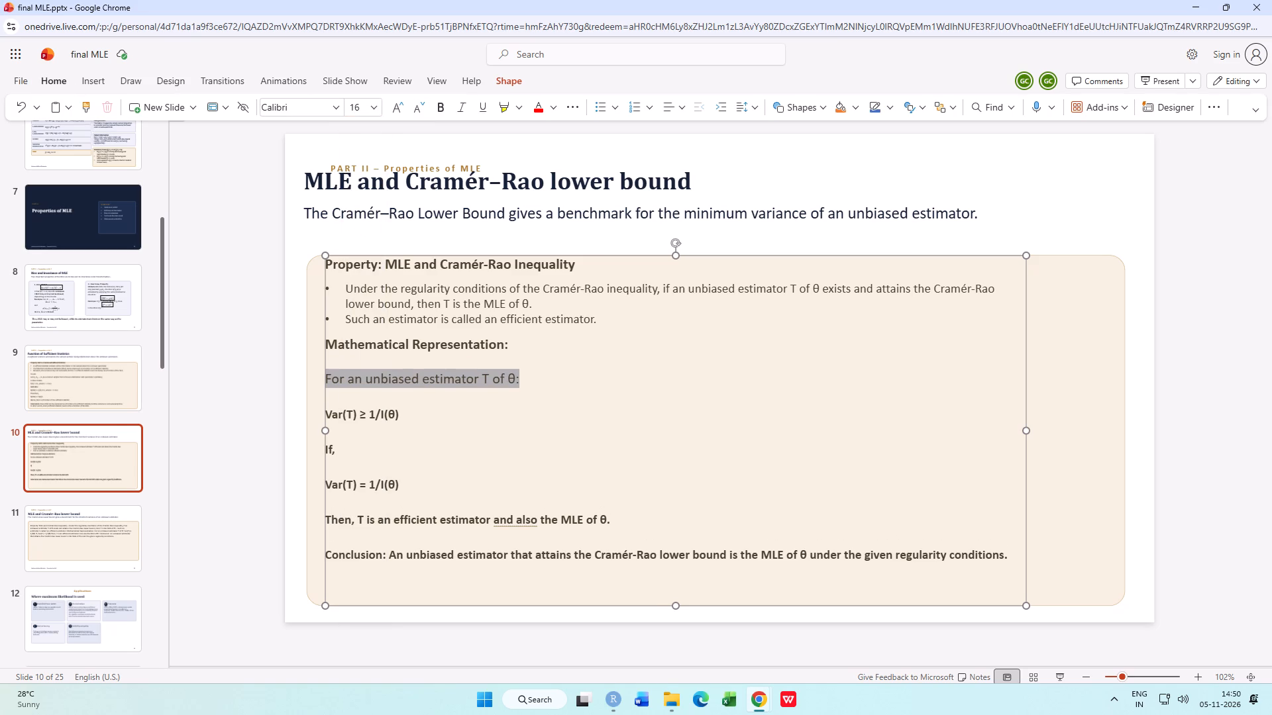
# Set the font size of the empty line above "For an unbiased estimator T of θ:" to 8.
pyautogui.click(335, 360)
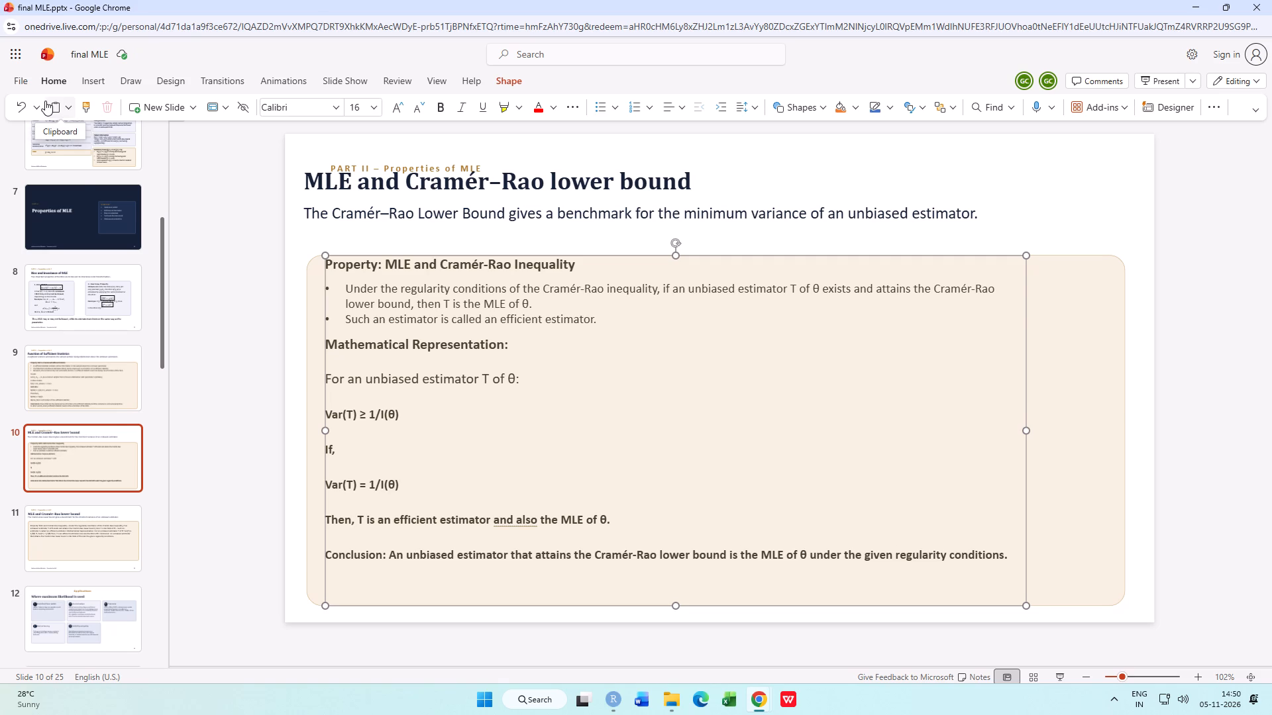
pyautogui.click(50, 77)
pyautogui.click(376, 106)
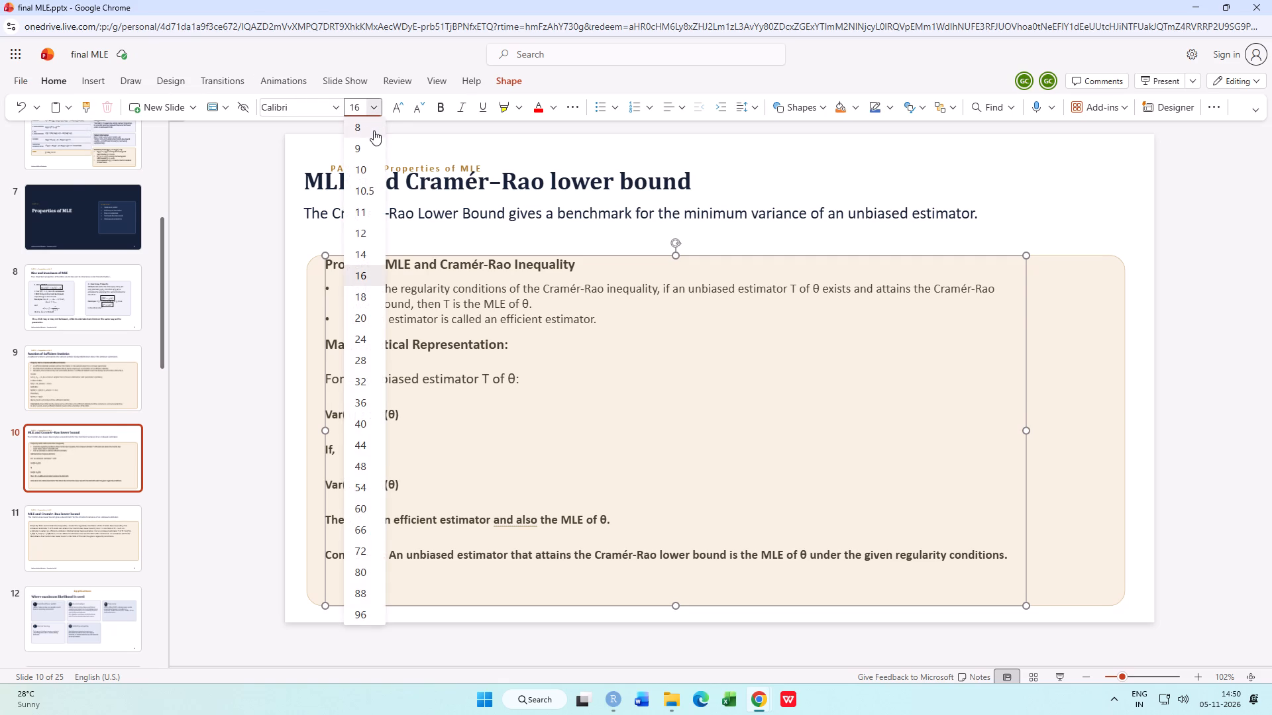
pyautogui.click(360, 127)
# Set the font size of the empty line below "For an unbiased estimator T of θ:" to 8.
pyautogui.click(351, 391)
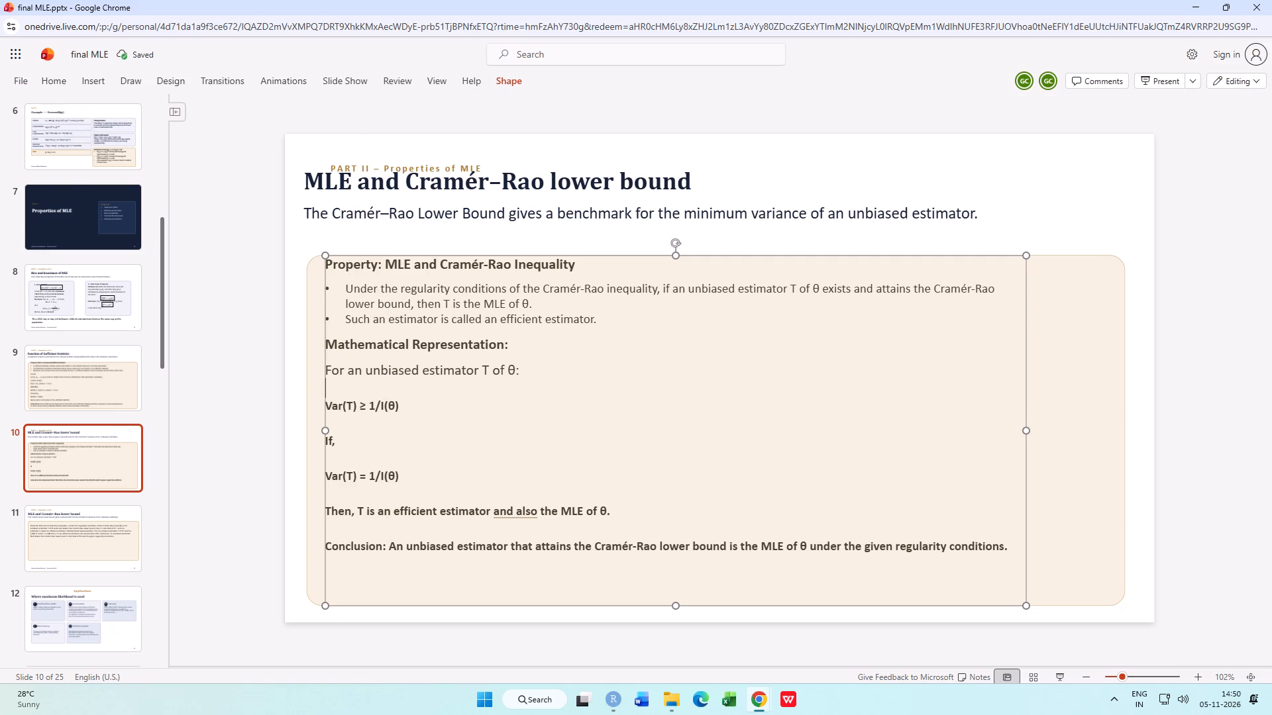
pyautogui.click(48, 85)
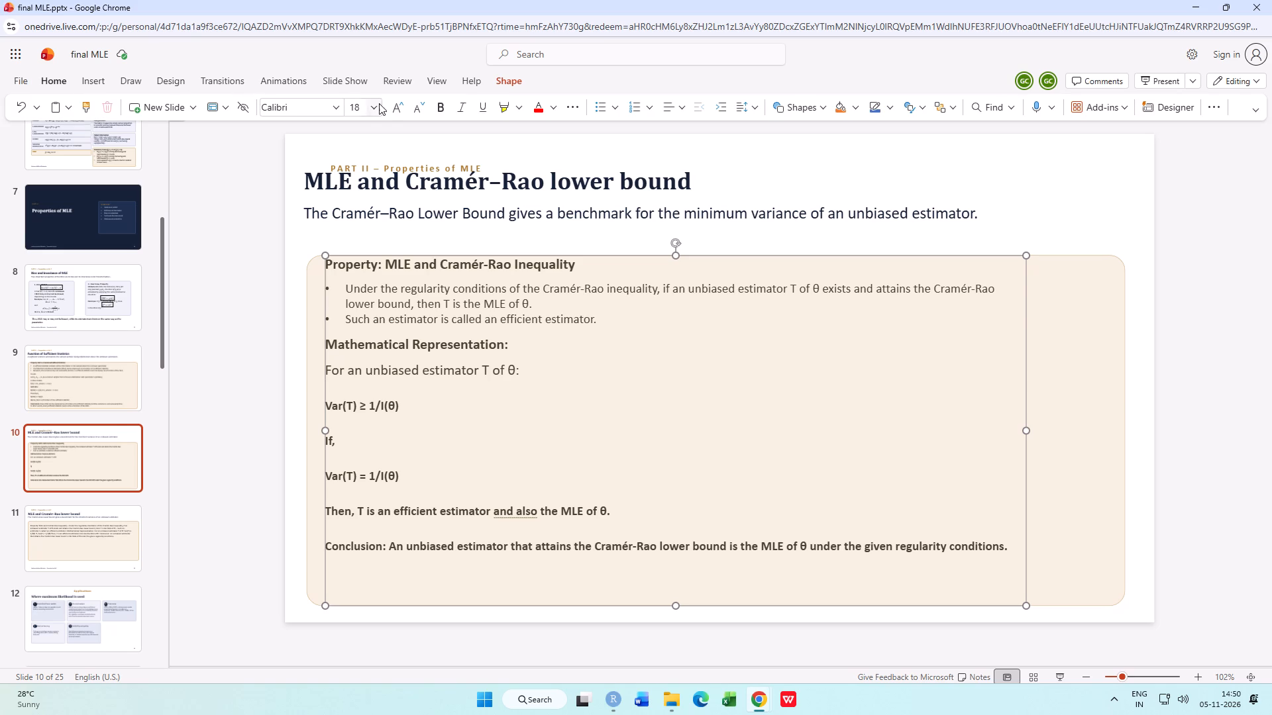
pyautogui.click(376, 107)
pyautogui.click(374, 124)
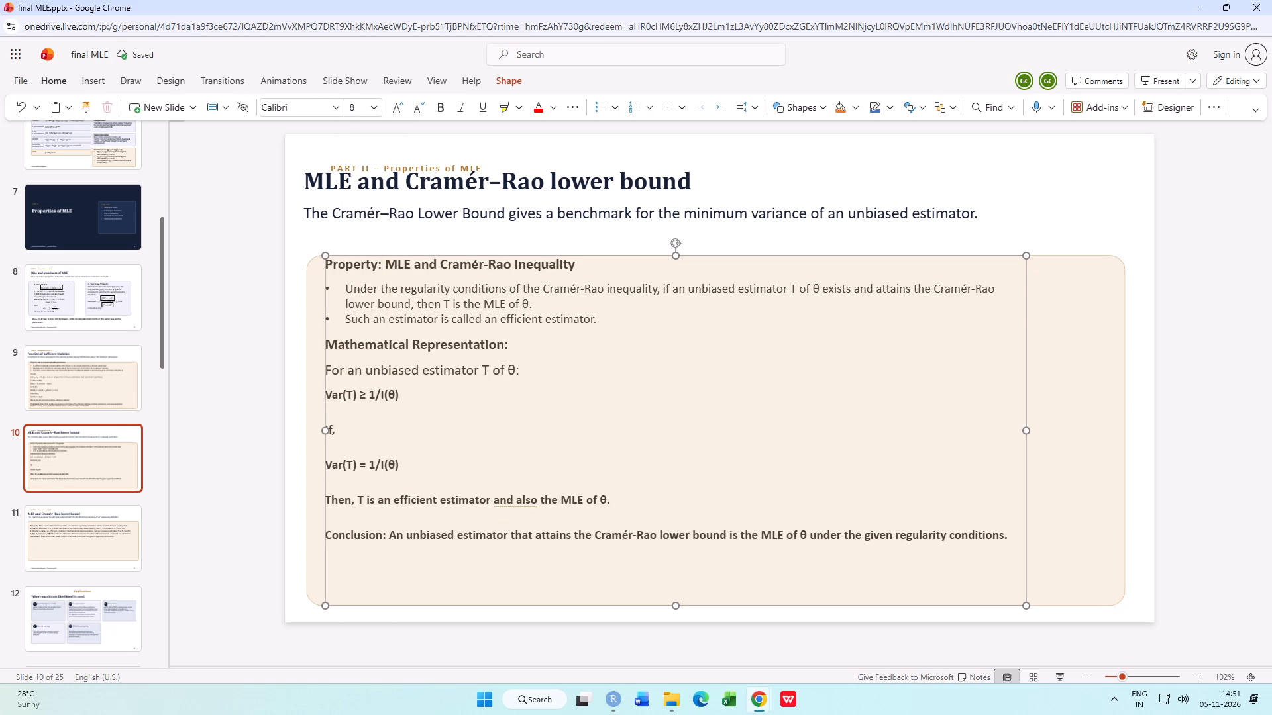
# Set the font size of the line "Var(T) ≥ 1/I(θ)" to 16.
pyautogui.moveTo(403, 399); pyautogui.dragTo(313, 393)
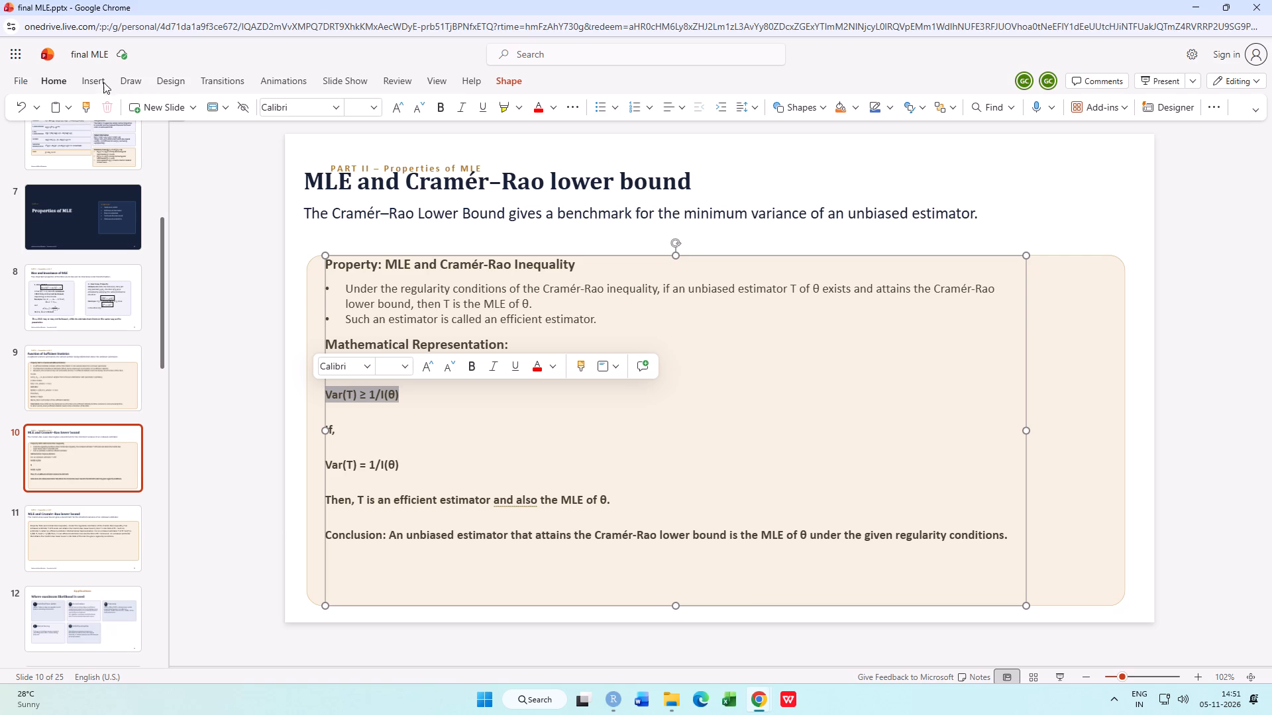
pyautogui.click(370, 105)
pyautogui.click(368, 277)
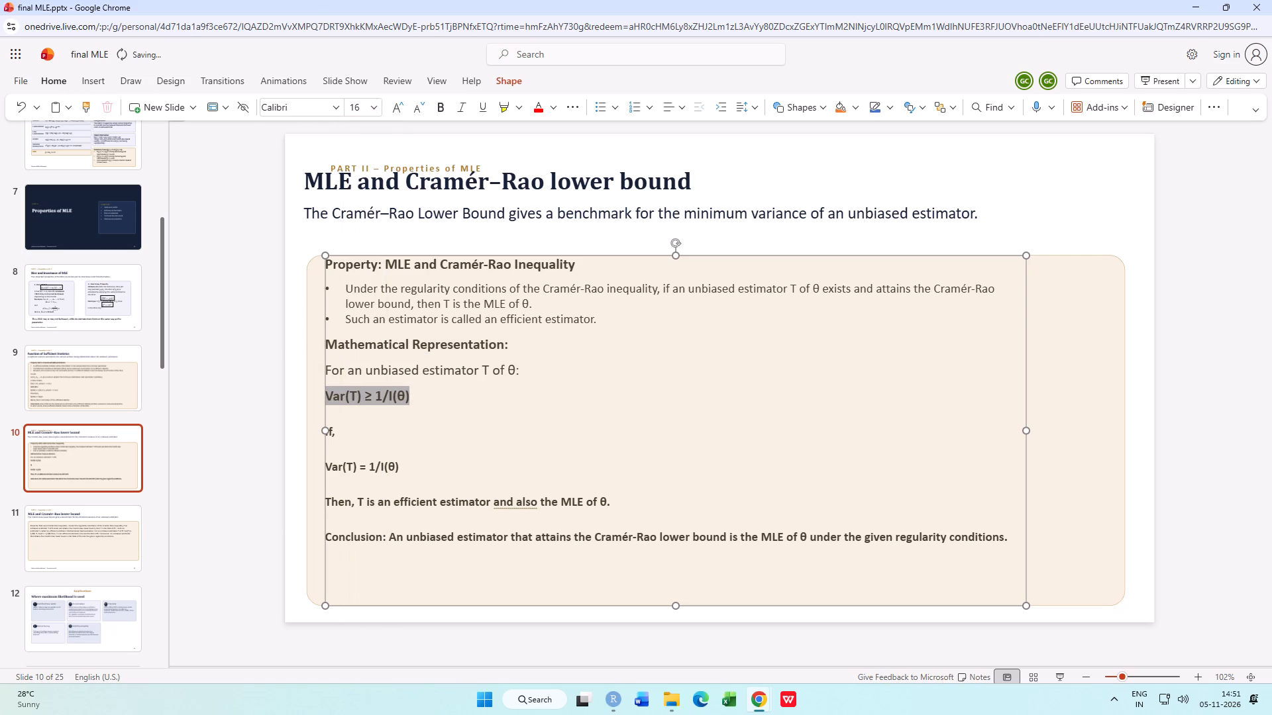
pyautogui.click(227, 358)
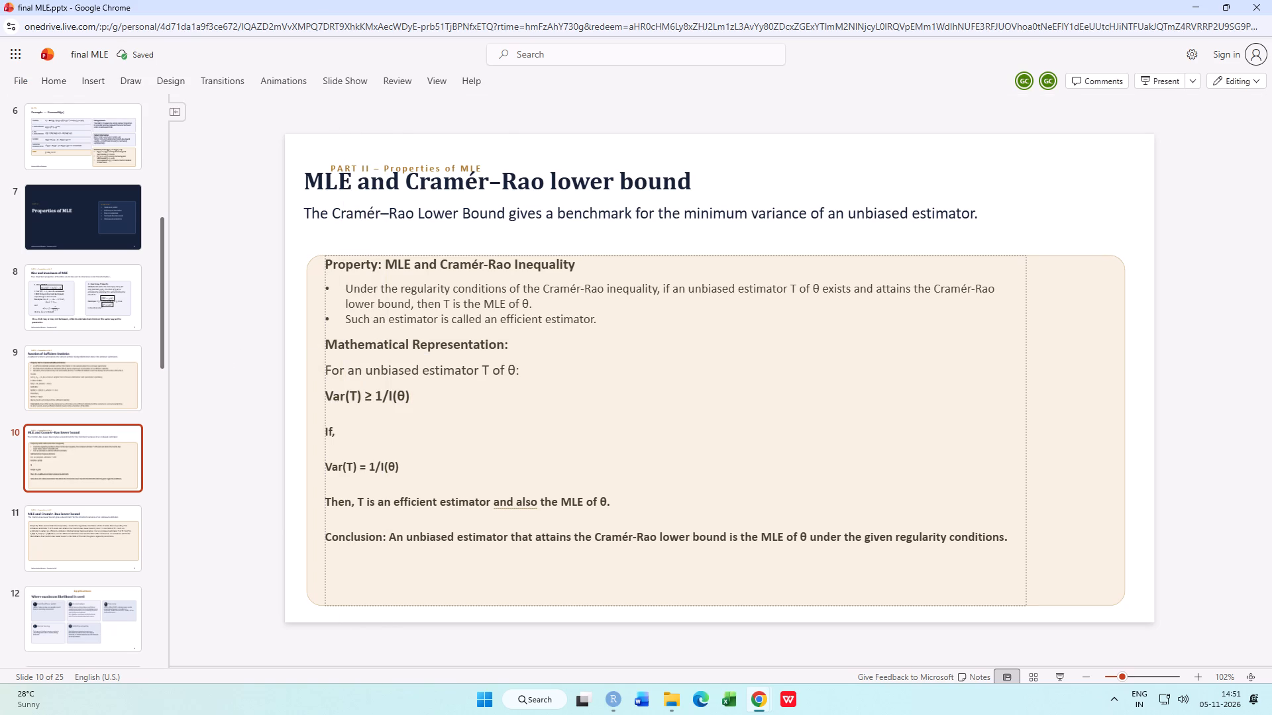
# Set the font size of the empty line between "Var(T) ≥ 1/I(θ)" and "If," to 8.
pyautogui.click(343, 412)
pyautogui.click(61, 81)
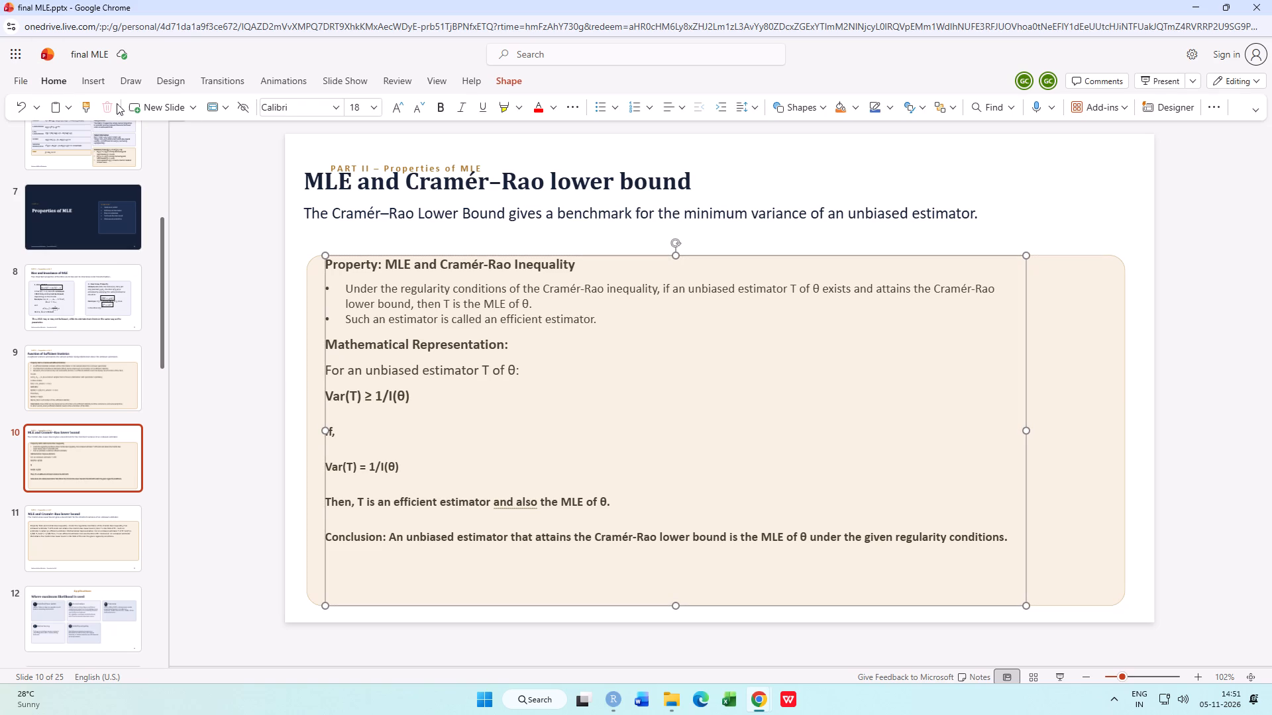
pyautogui.click(380, 111)
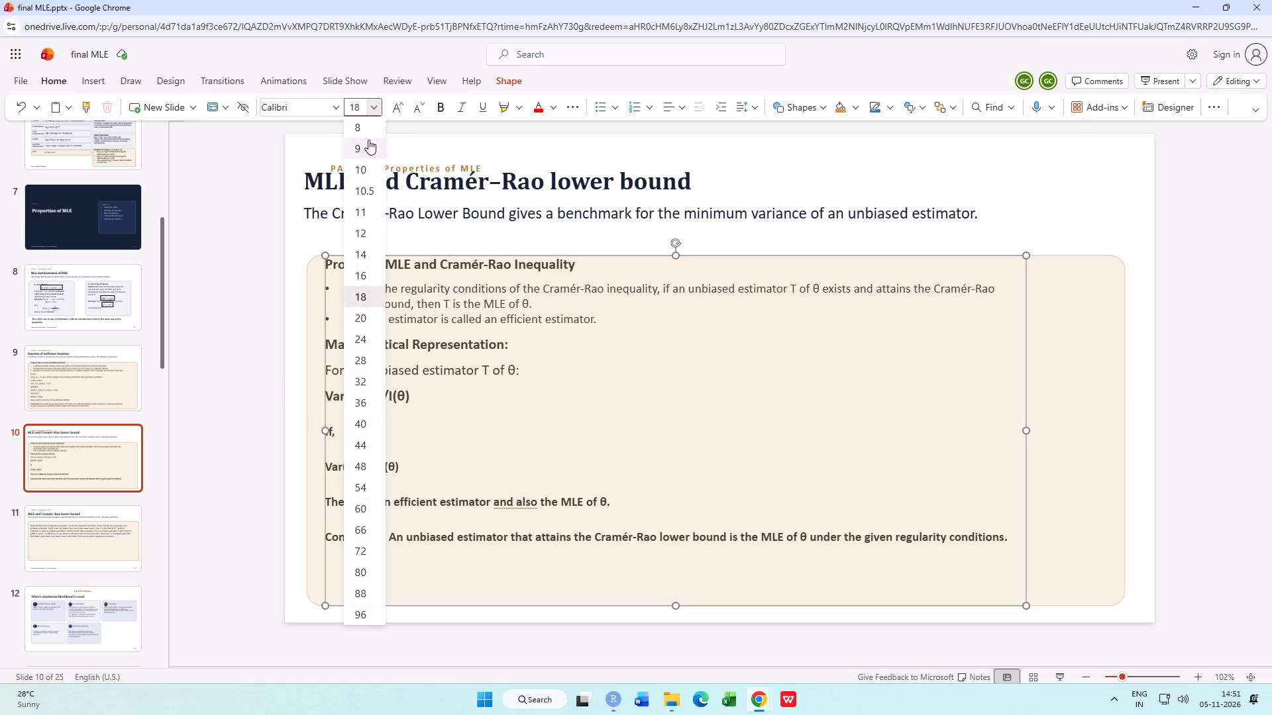
pyautogui.click(366, 128)
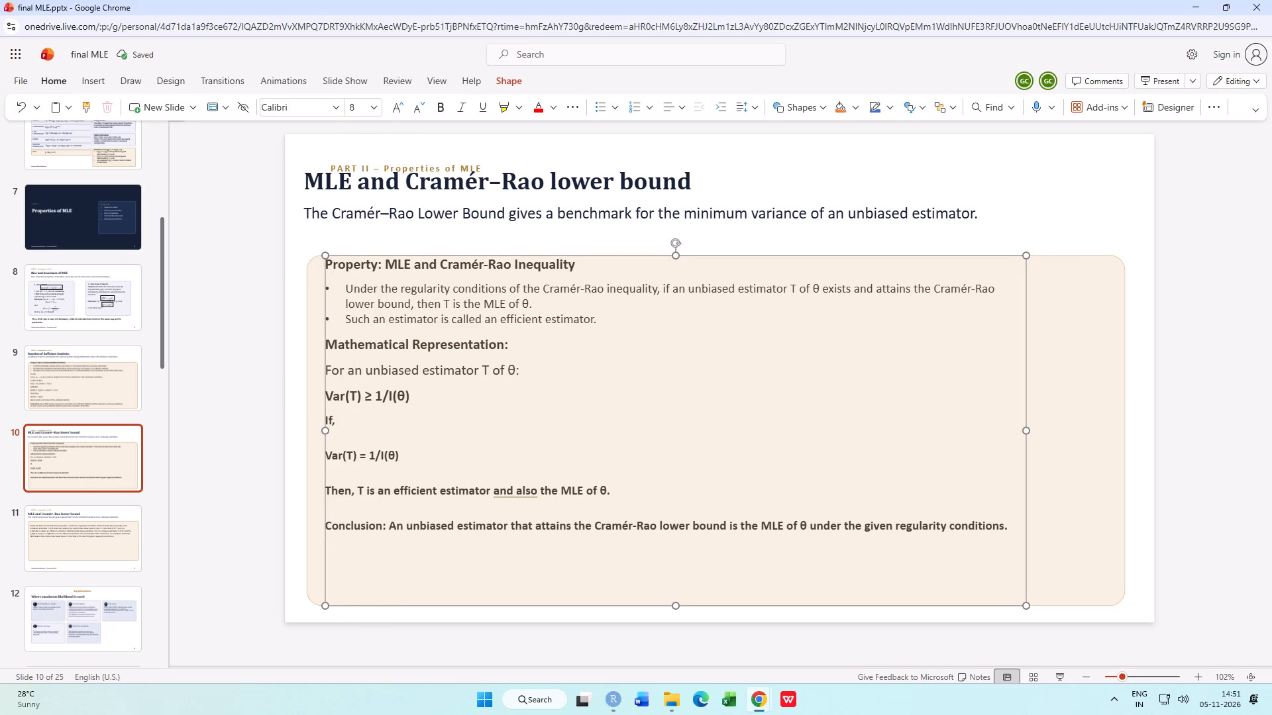
# Set the font size of the line "If," to 16 and remove its bold.
pyautogui.click(344, 426)
pyautogui.moveTo(343, 418); pyautogui.dragTo(311, 416)
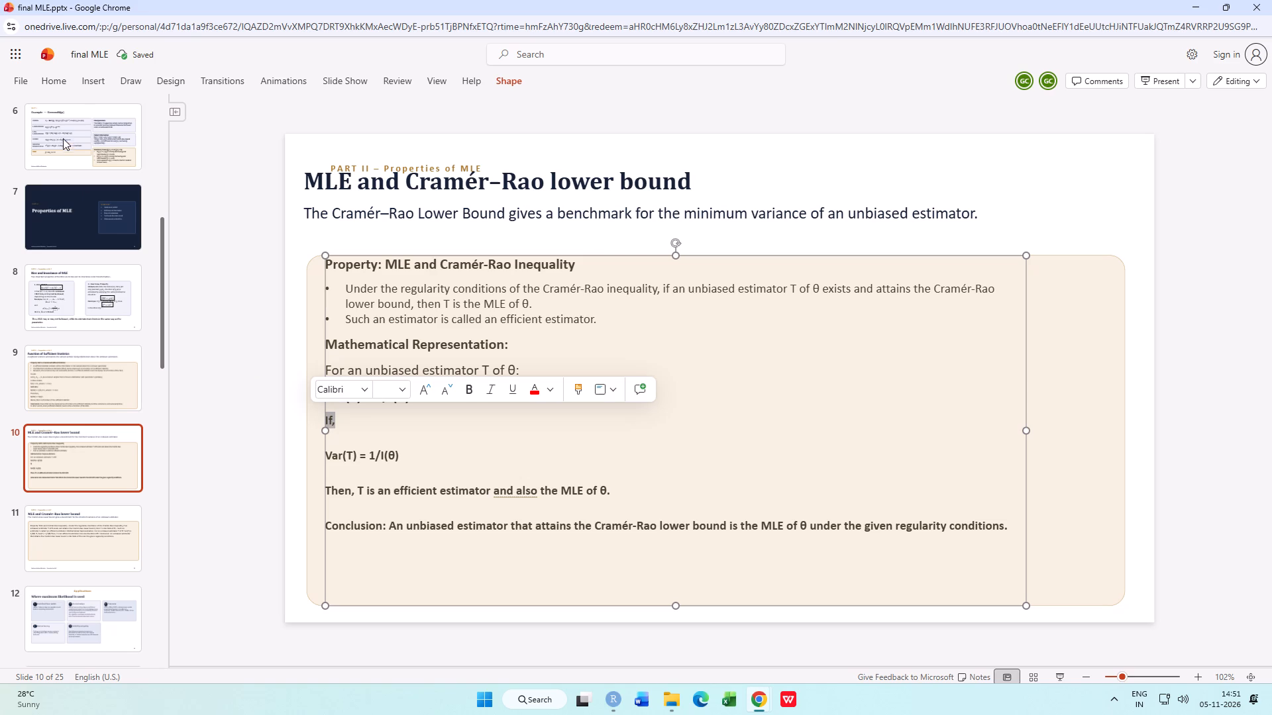
pyautogui.click(57, 84)
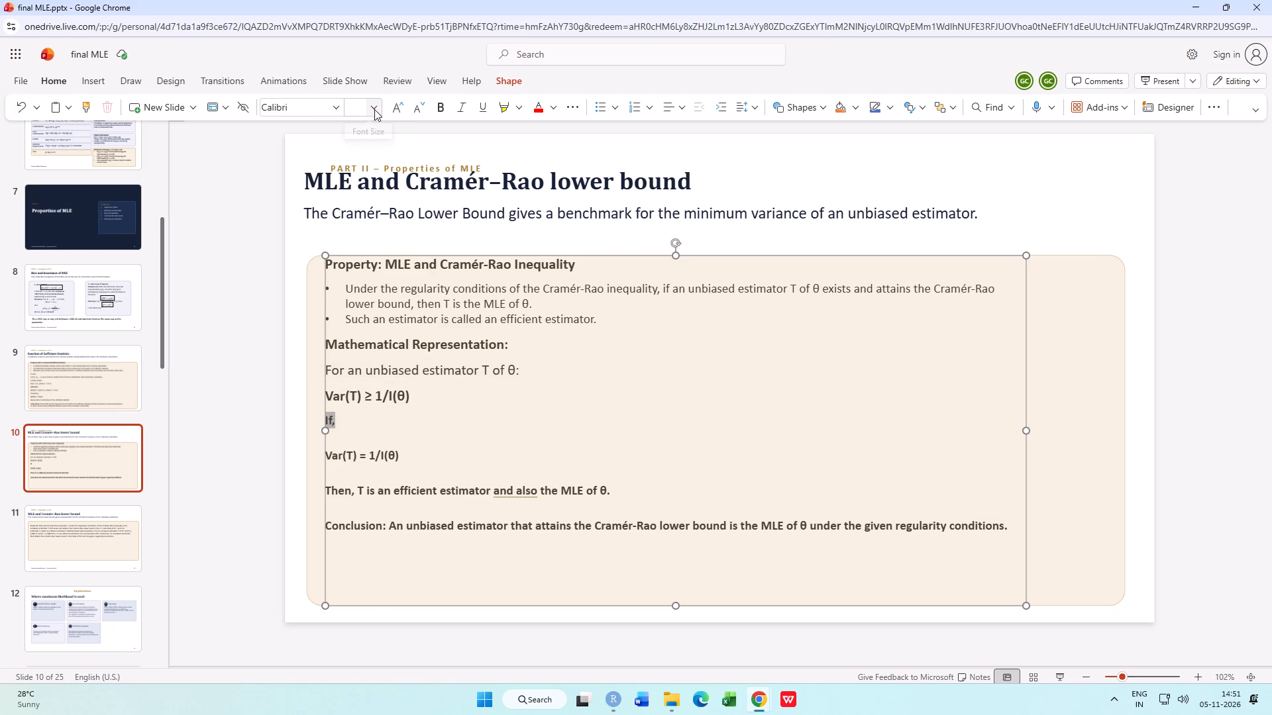
pyautogui.click(374, 109)
pyautogui.click(364, 278)
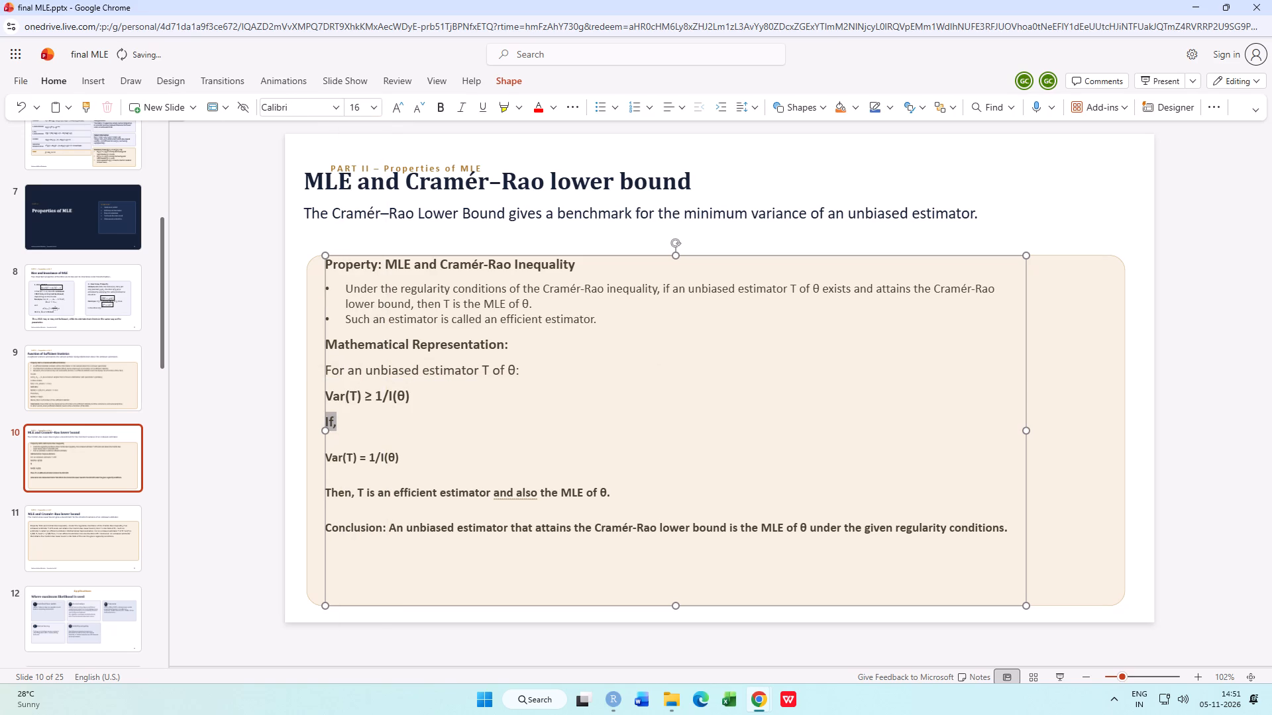
pyautogui.click(344, 425)
pyautogui.moveTo(344, 425); pyautogui.dragTo(308, 422)
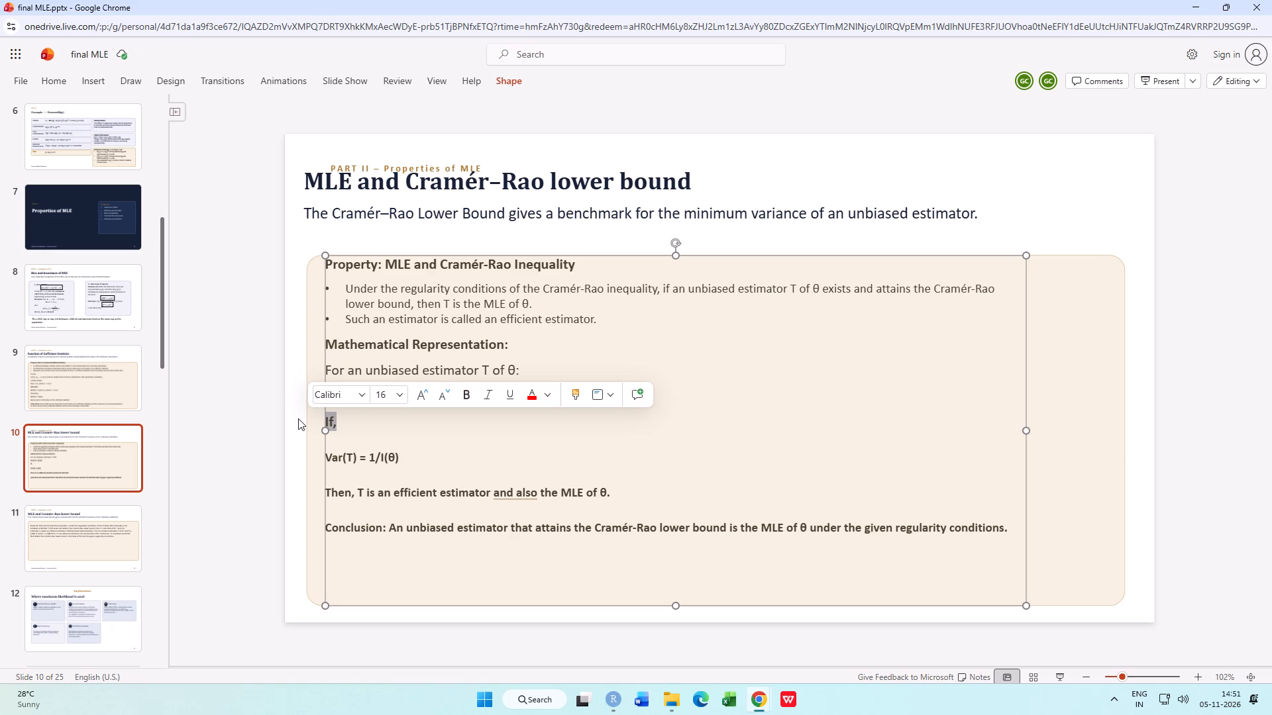
pyautogui.hotkey('ctrl', 'b')
# Set the font size of the empty line between "If," and "Var(T) = 1/I(θ)" to 8.
pyautogui.click(332, 442)
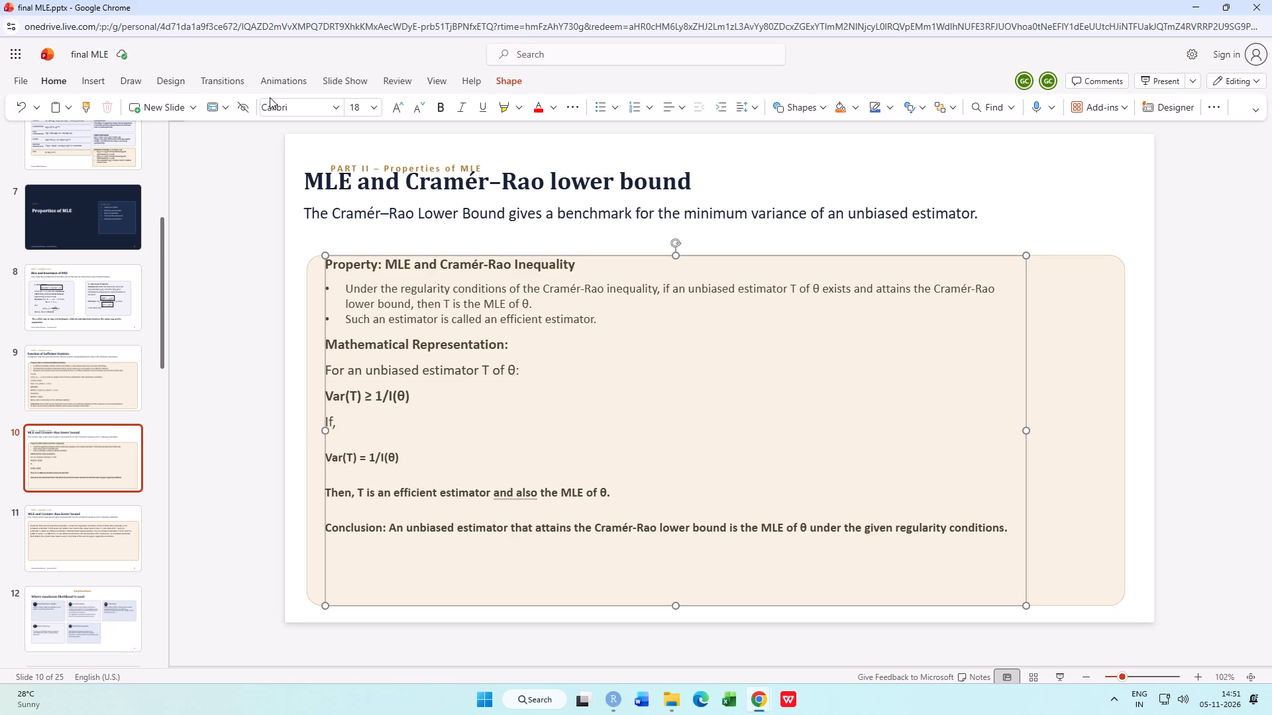
pyautogui.click(371, 106)
pyautogui.click(357, 131)
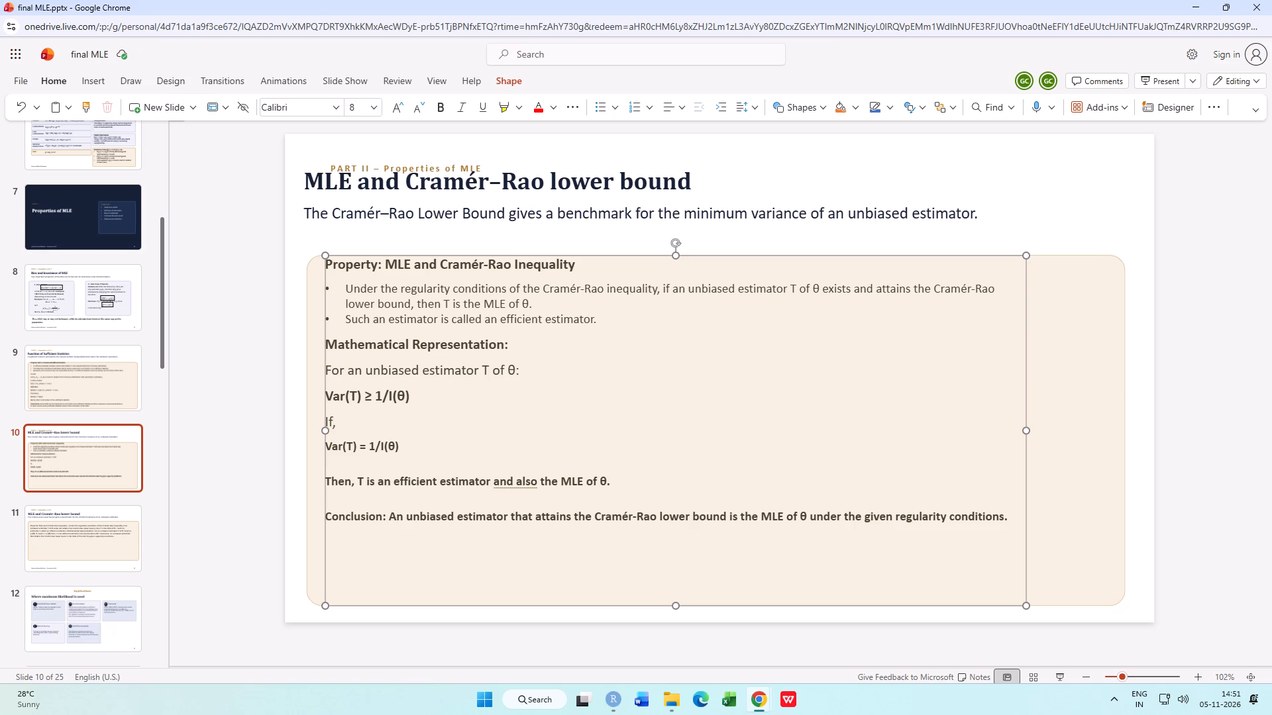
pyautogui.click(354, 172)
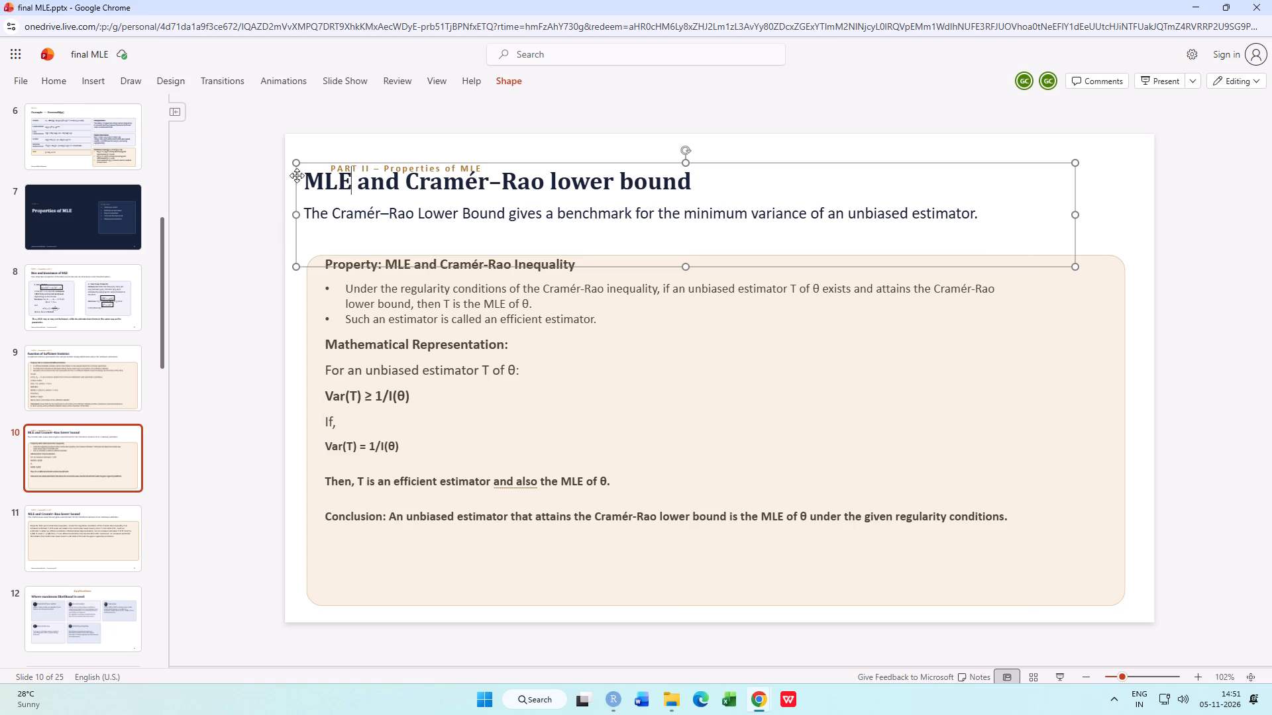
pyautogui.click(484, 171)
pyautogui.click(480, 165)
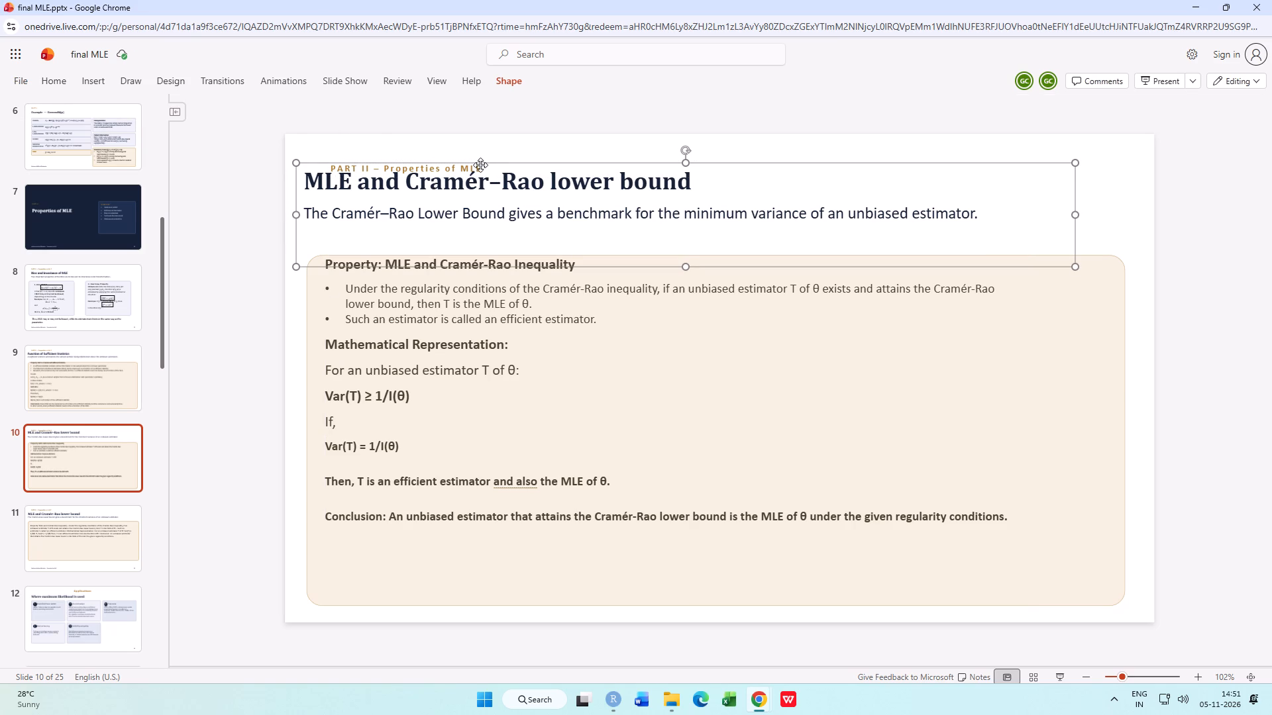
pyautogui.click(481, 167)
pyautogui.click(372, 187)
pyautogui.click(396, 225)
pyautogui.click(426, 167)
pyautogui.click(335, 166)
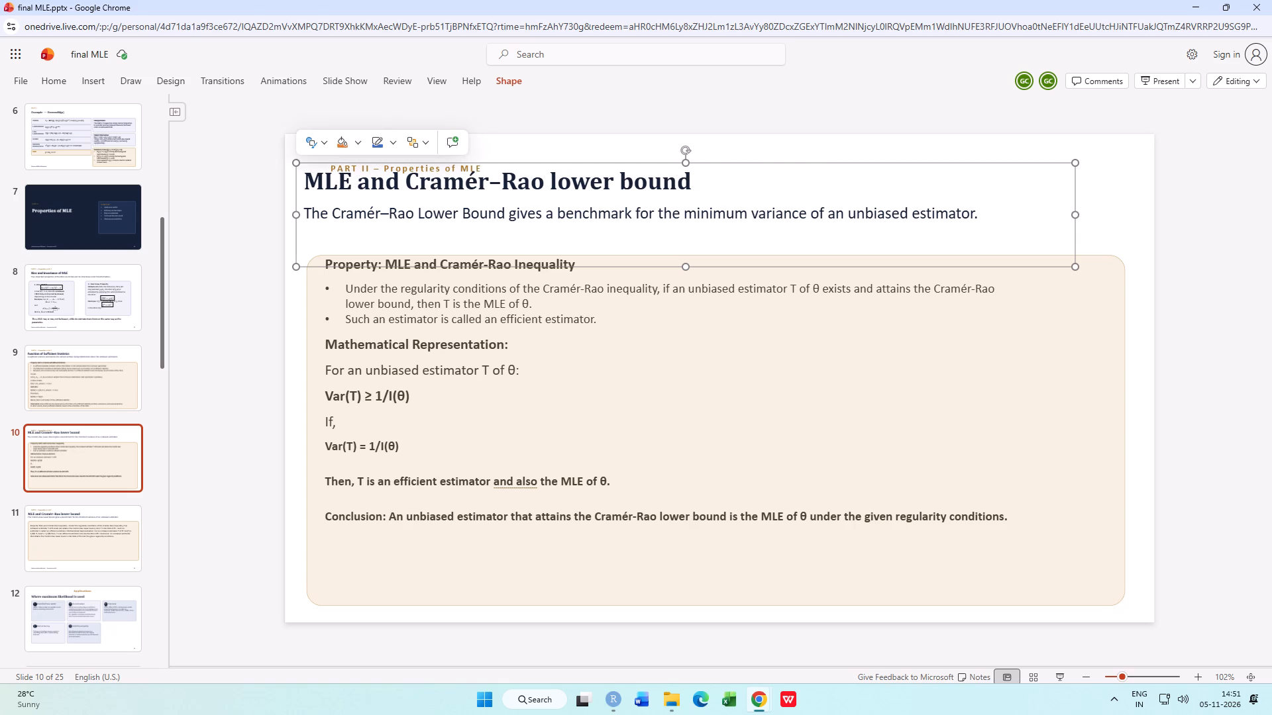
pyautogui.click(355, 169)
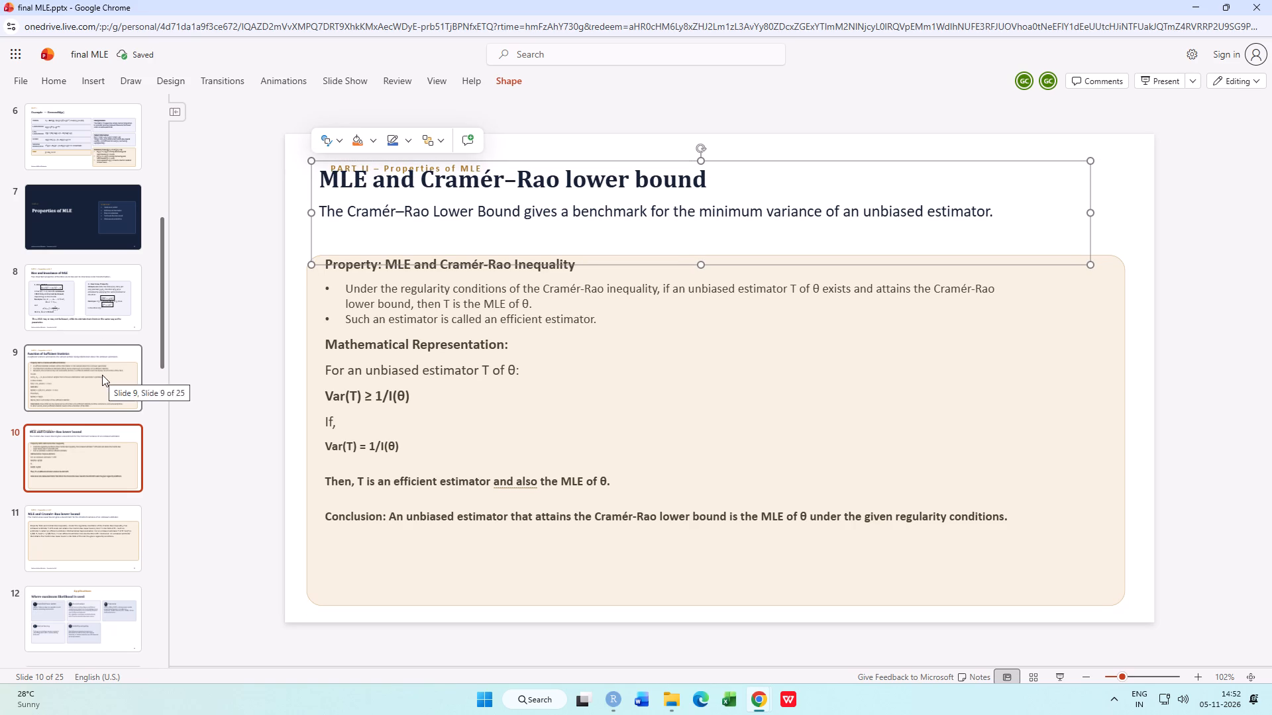
# Delete the "PART II – Properties of MLE" label overlapping the slide title.
pyautogui.click(739, 403)
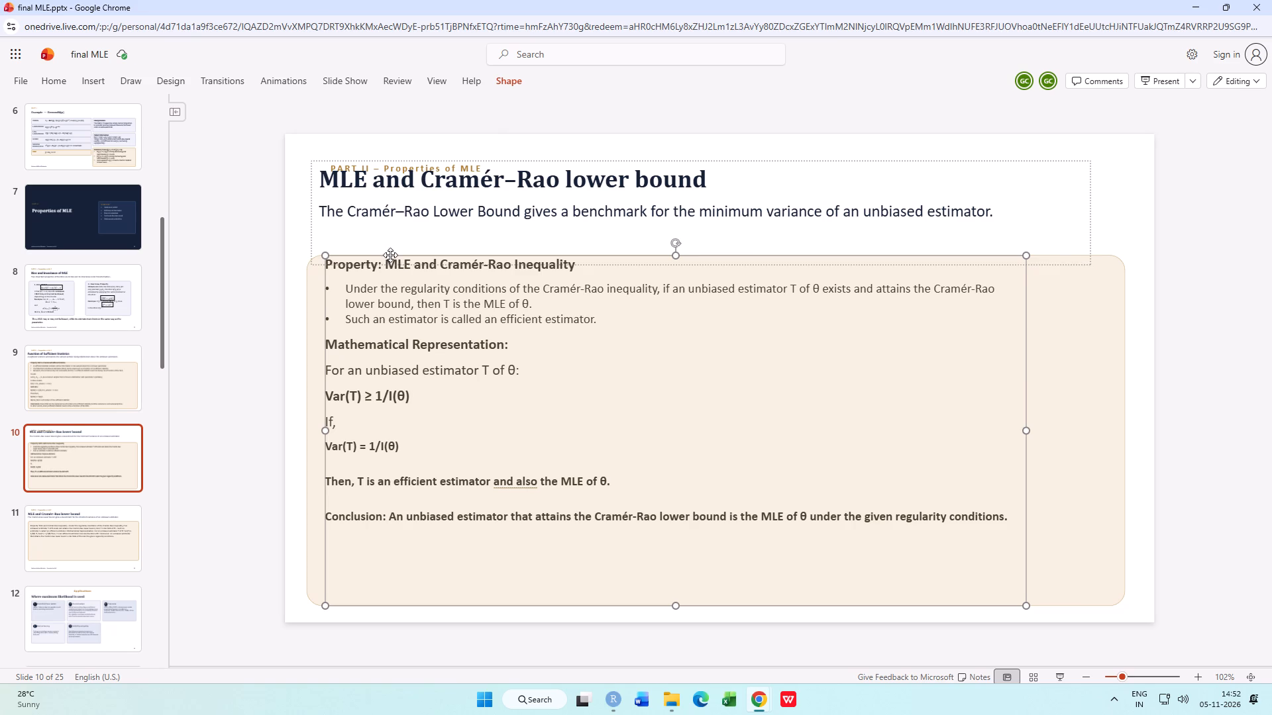
pyautogui.click(410, 155)
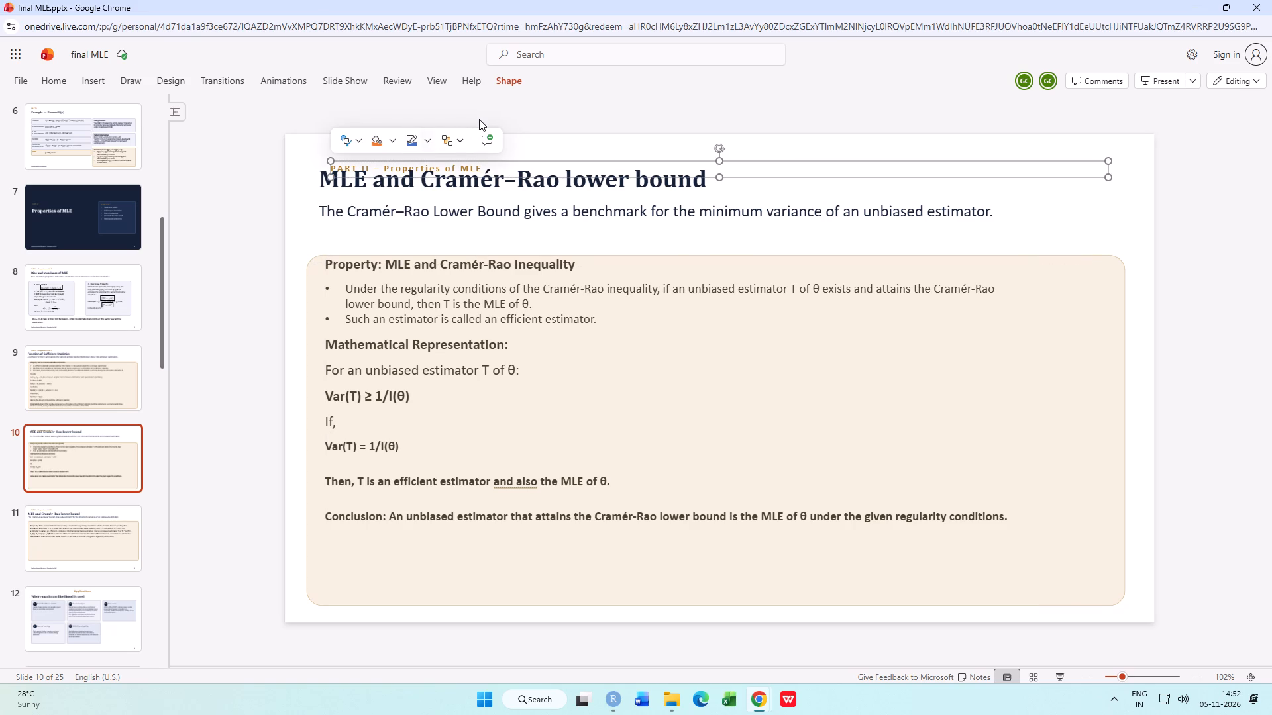
pyautogui.press('BackSpace')
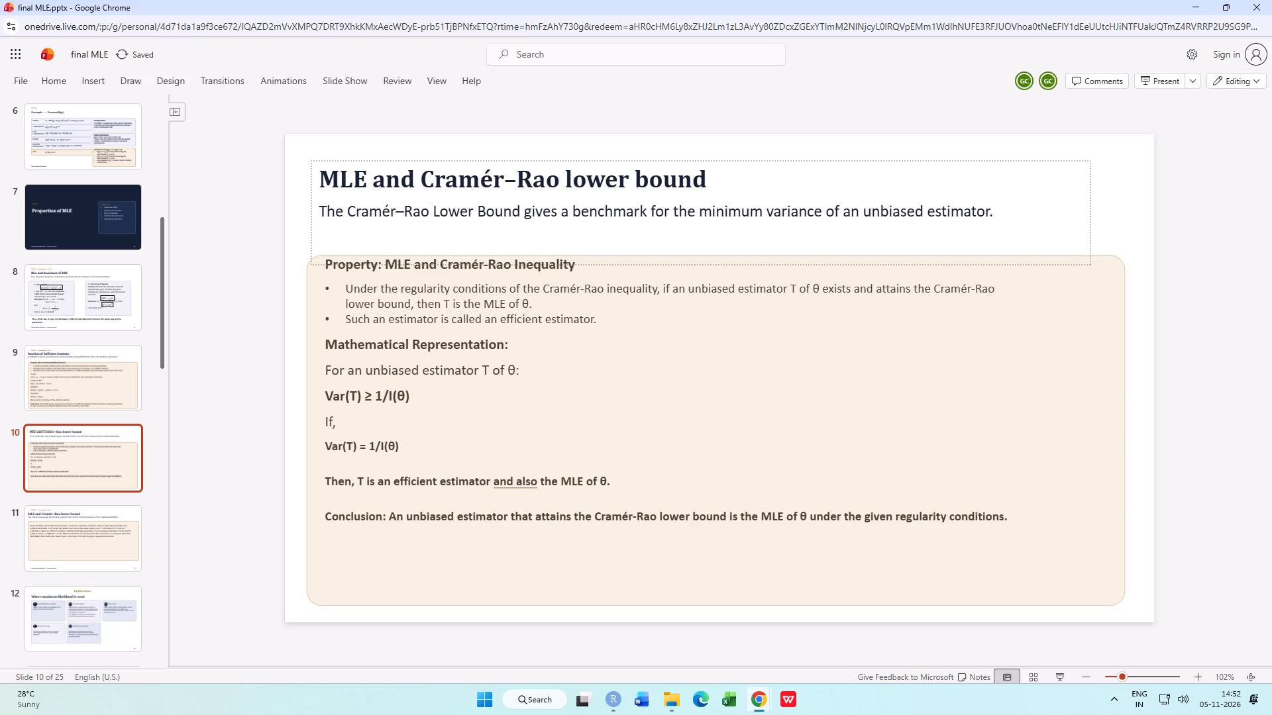
pyautogui.moveTo(513, 196); pyautogui.dragTo(482, 205)
pyautogui.click(739, 326)
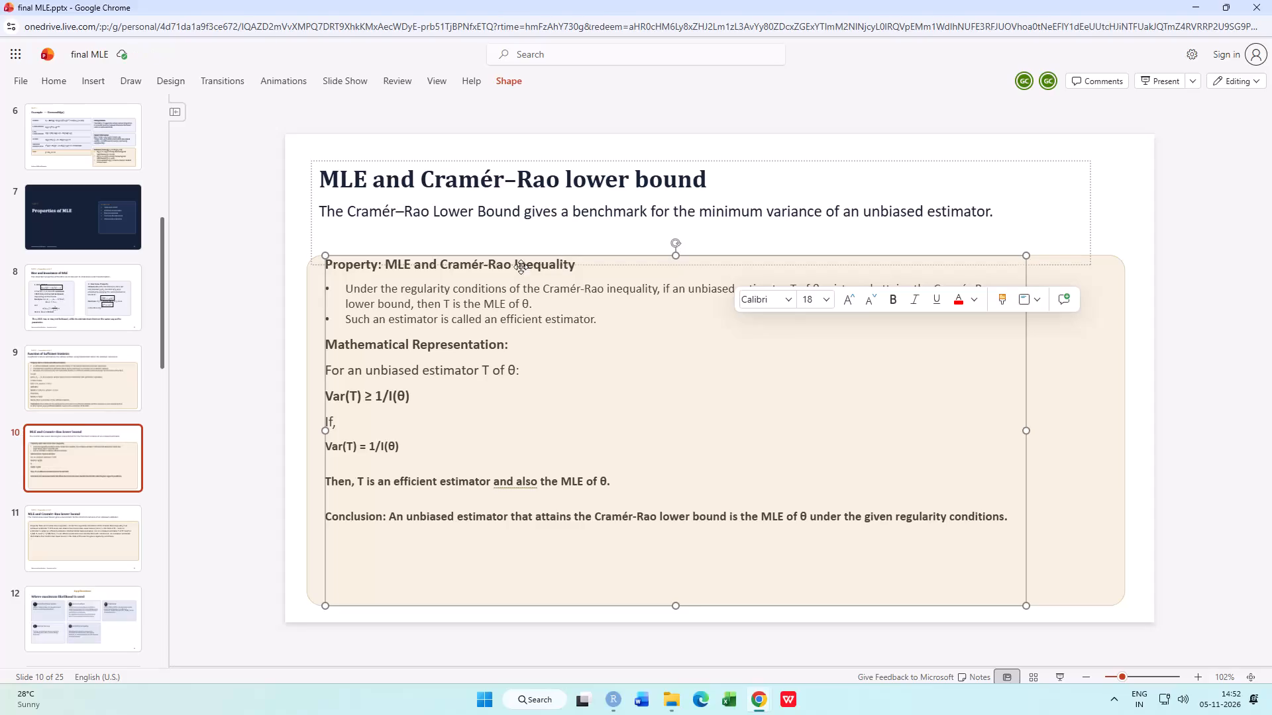
pyautogui.click(617, 383)
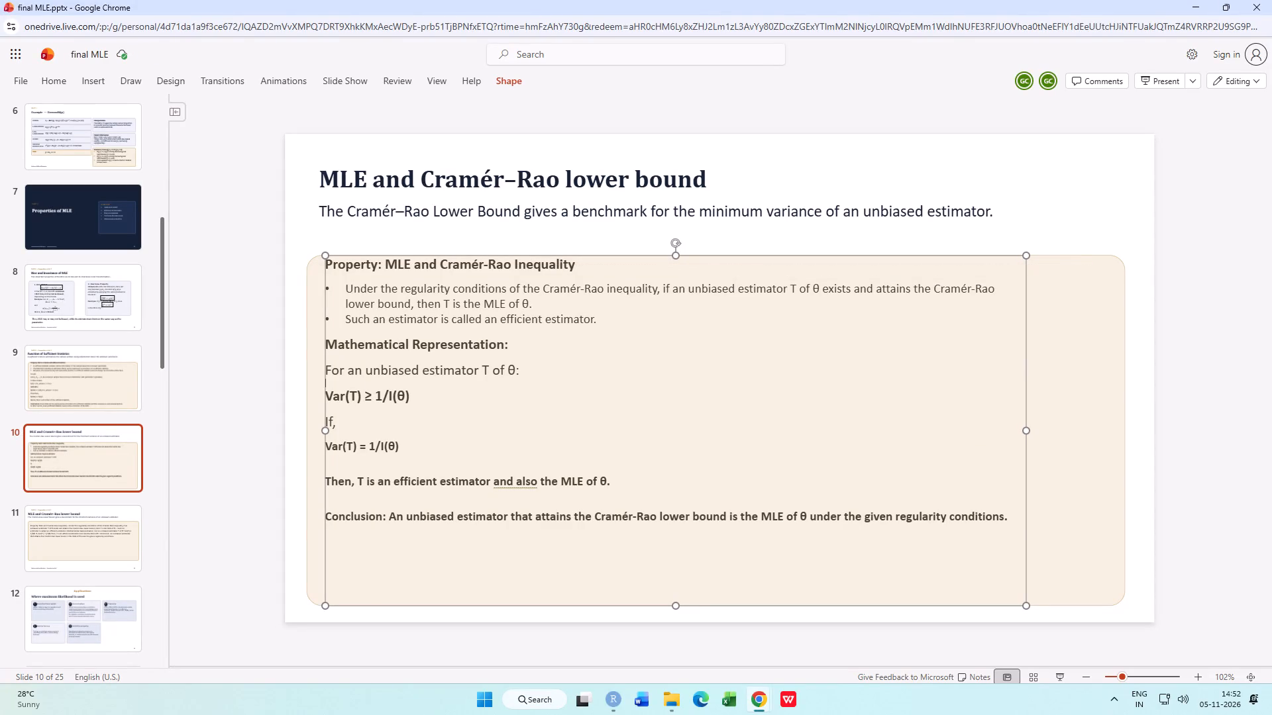
# Set the font size of the whole "Conclusion:" paragraph on slide 10 to 16.
pyautogui.moveTo(1016, 513); pyautogui.dragTo(318, 541)
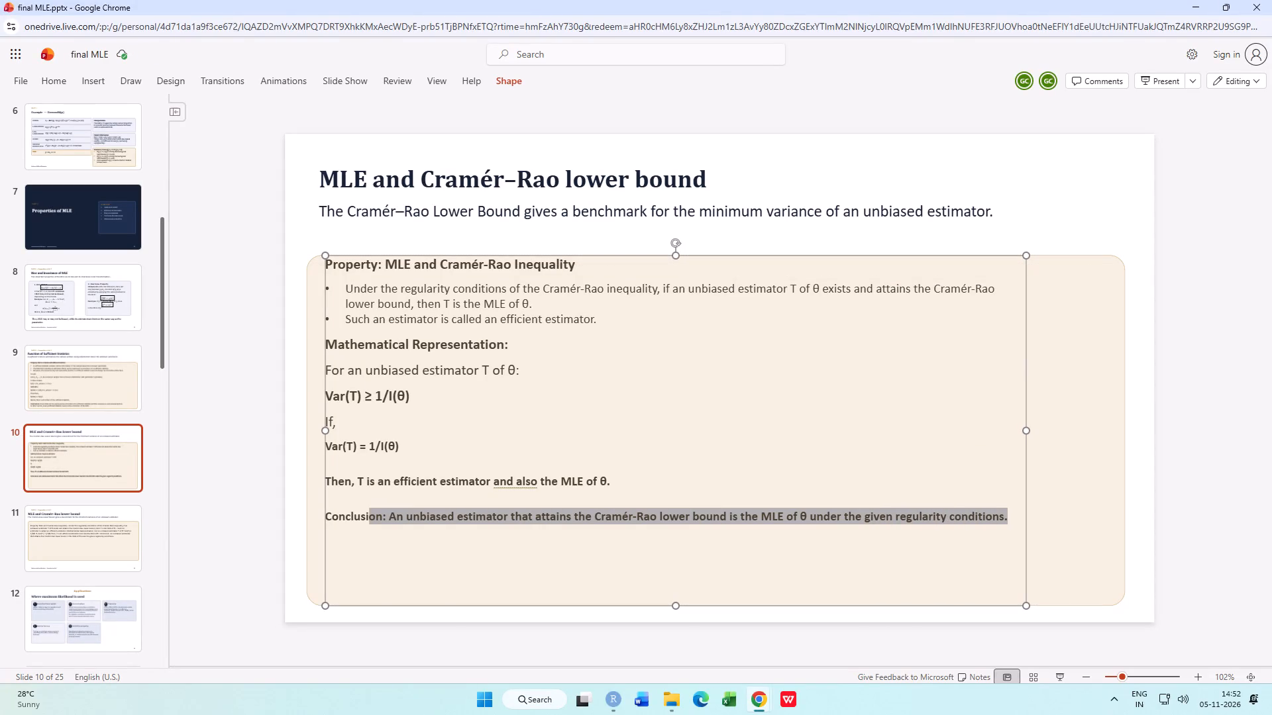
pyautogui.moveTo(318, 541); pyautogui.dragTo(304, 494)
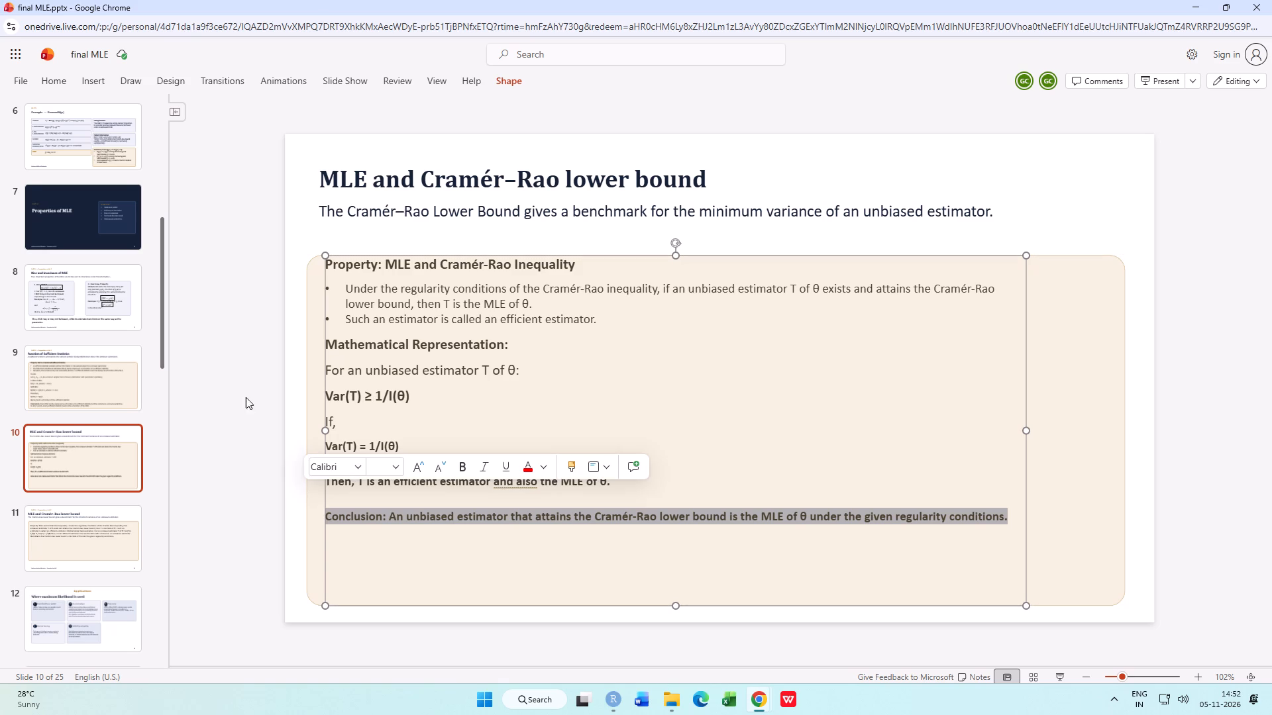
pyautogui.click(49, 79)
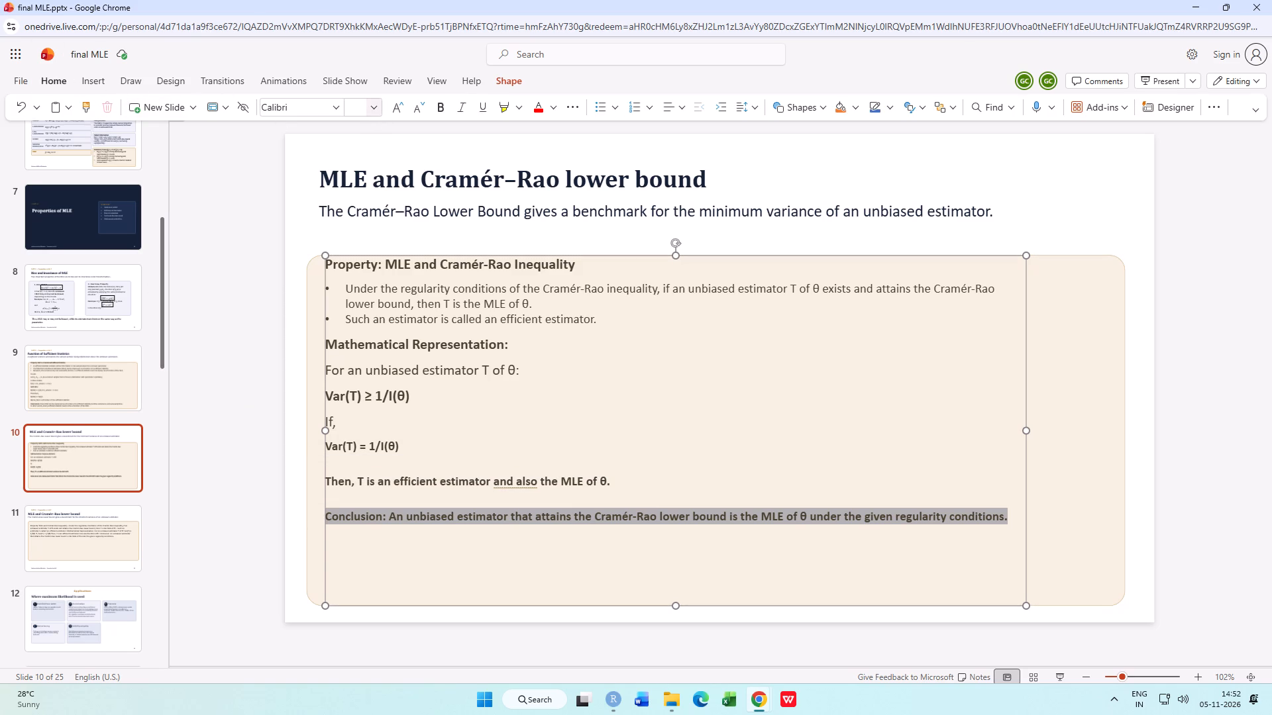
pyautogui.click(372, 112)
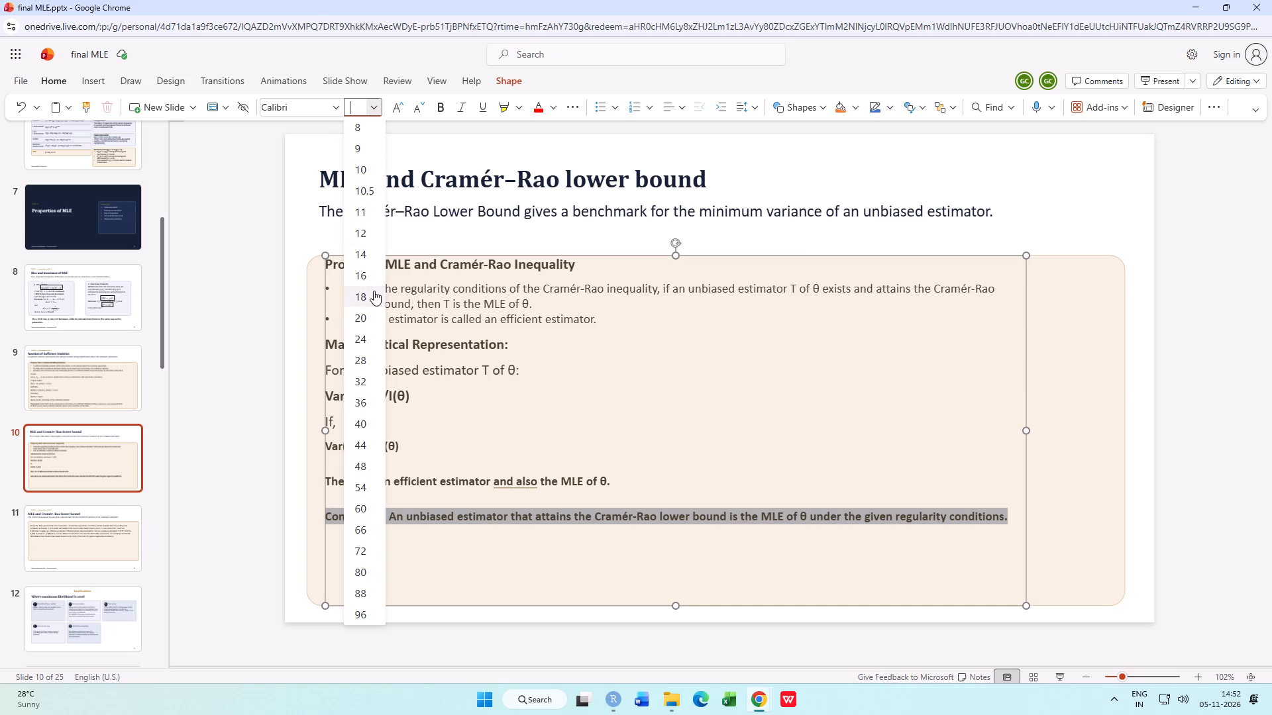
pyautogui.click(362, 275)
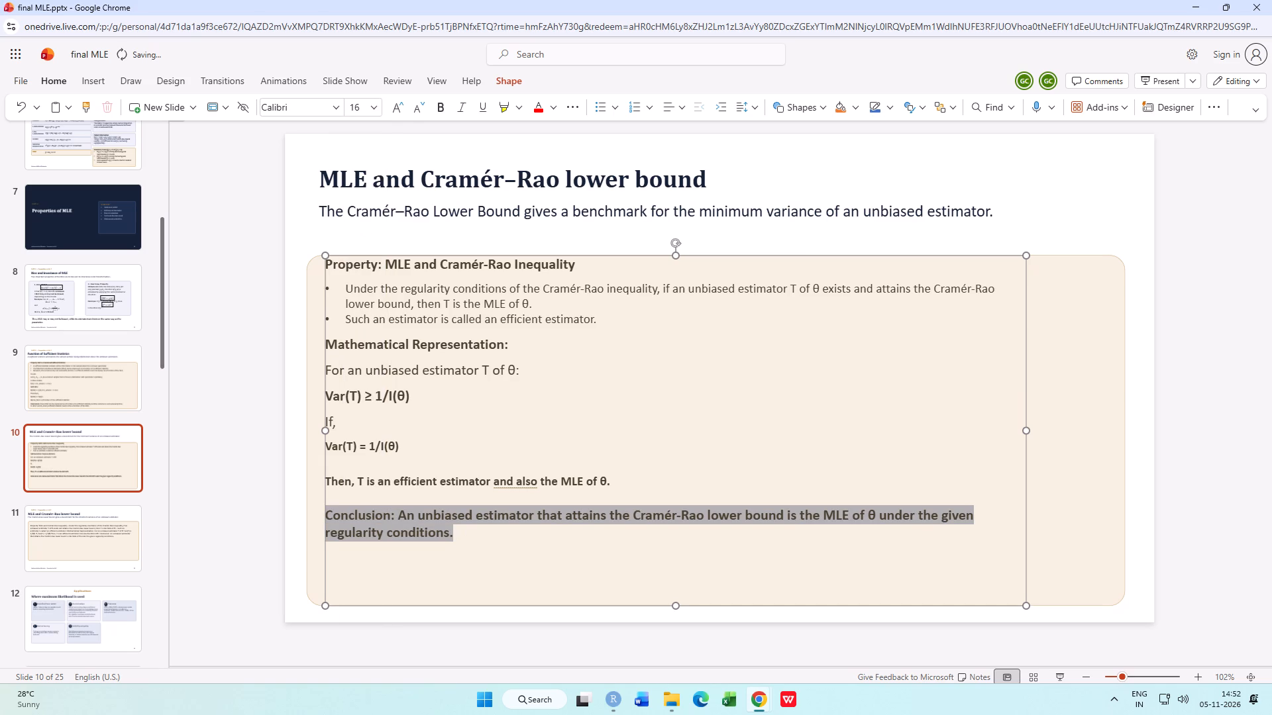
# Set the font size of the line "Then, T is an efficient estimator and also the MLE of θ." to 16.
pyautogui.click(439, 503)
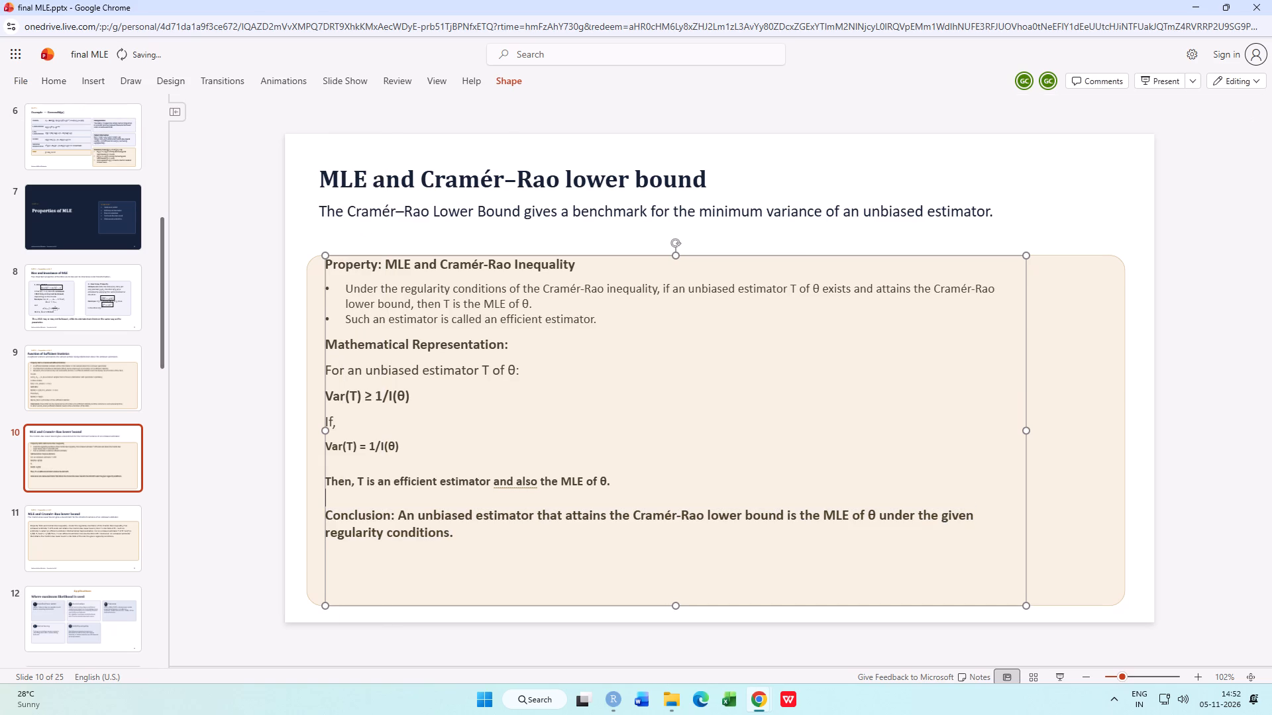
pyautogui.moveTo(611, 485); pyautogui.dragTo(294, 473)
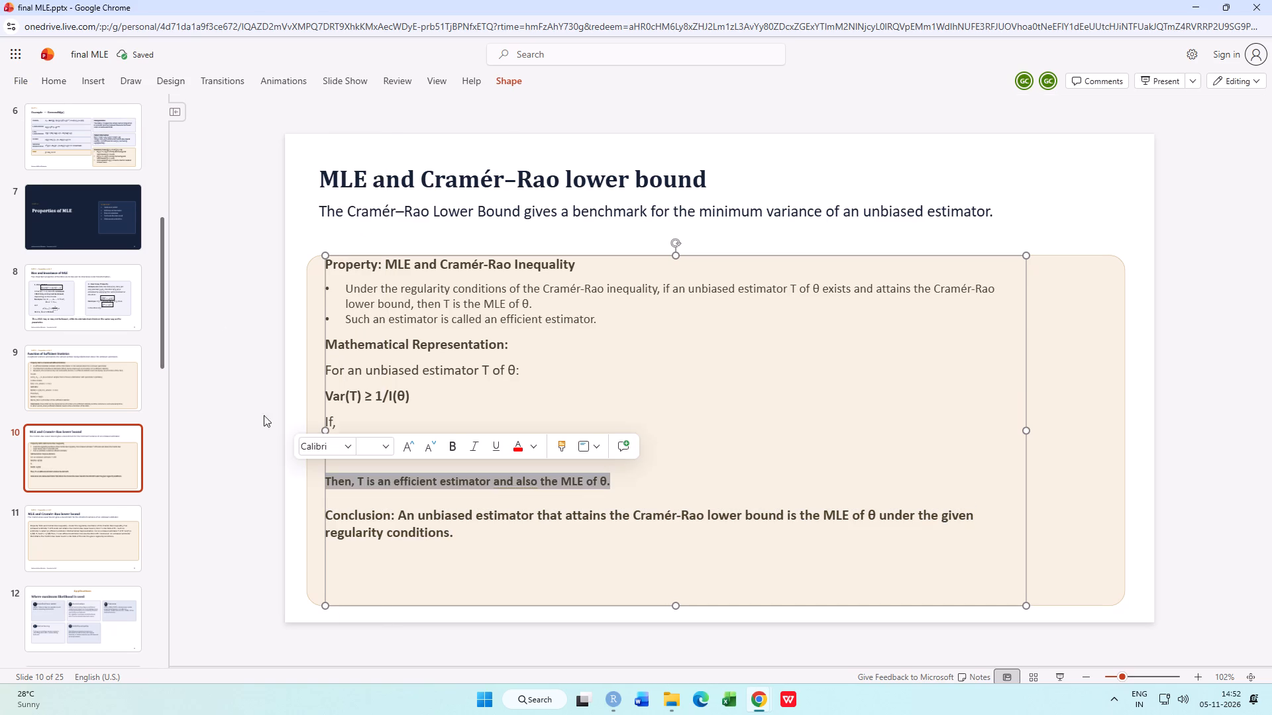
pyautogui.click(52, 84)
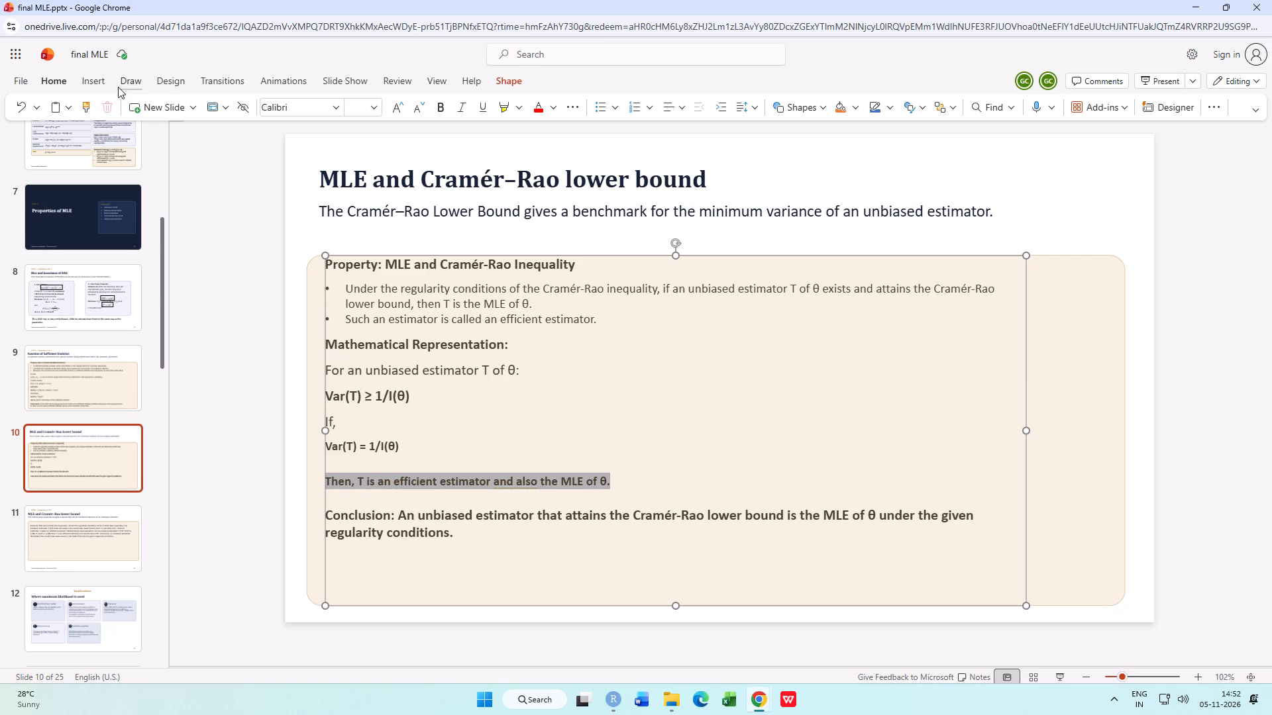
pyautogui.click(372, 113)
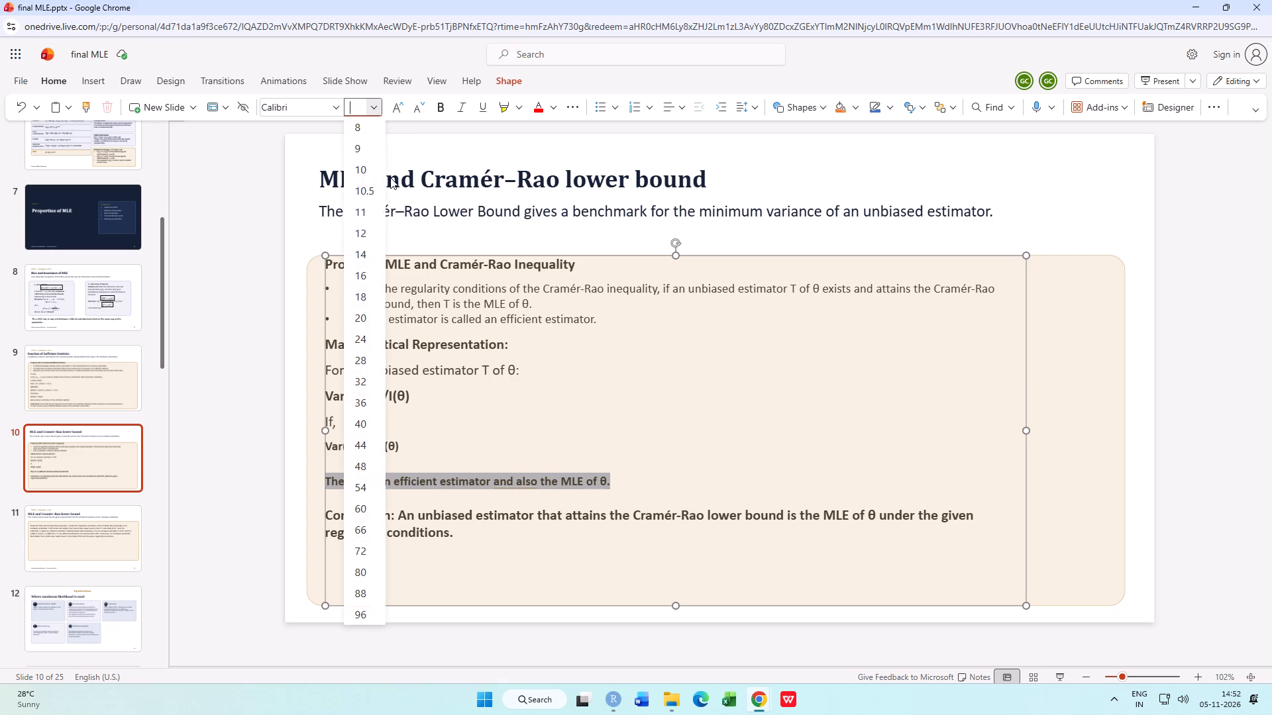
pyautogui.click(368, 278)
pyautogui.click(251, 534)
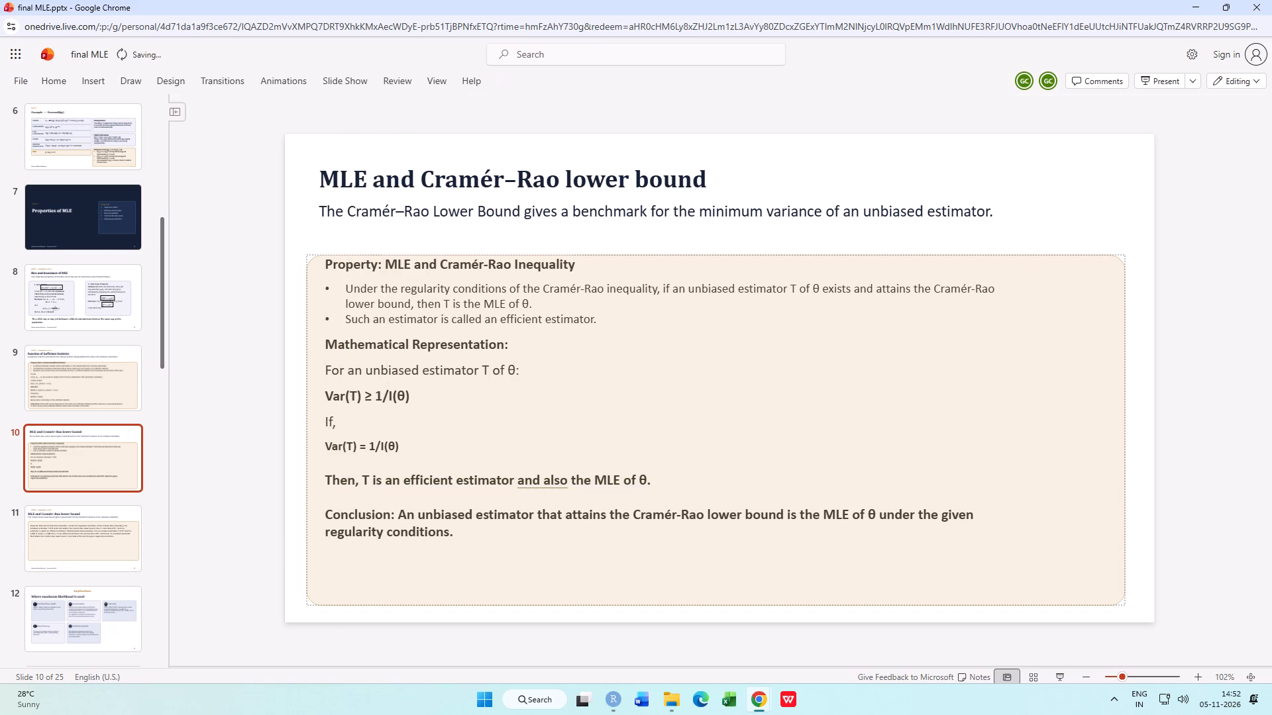
# Set the font size of the empty line between the "Then, T is…" line and the Conclusion to 8.
pyautogui.click(342, 495)
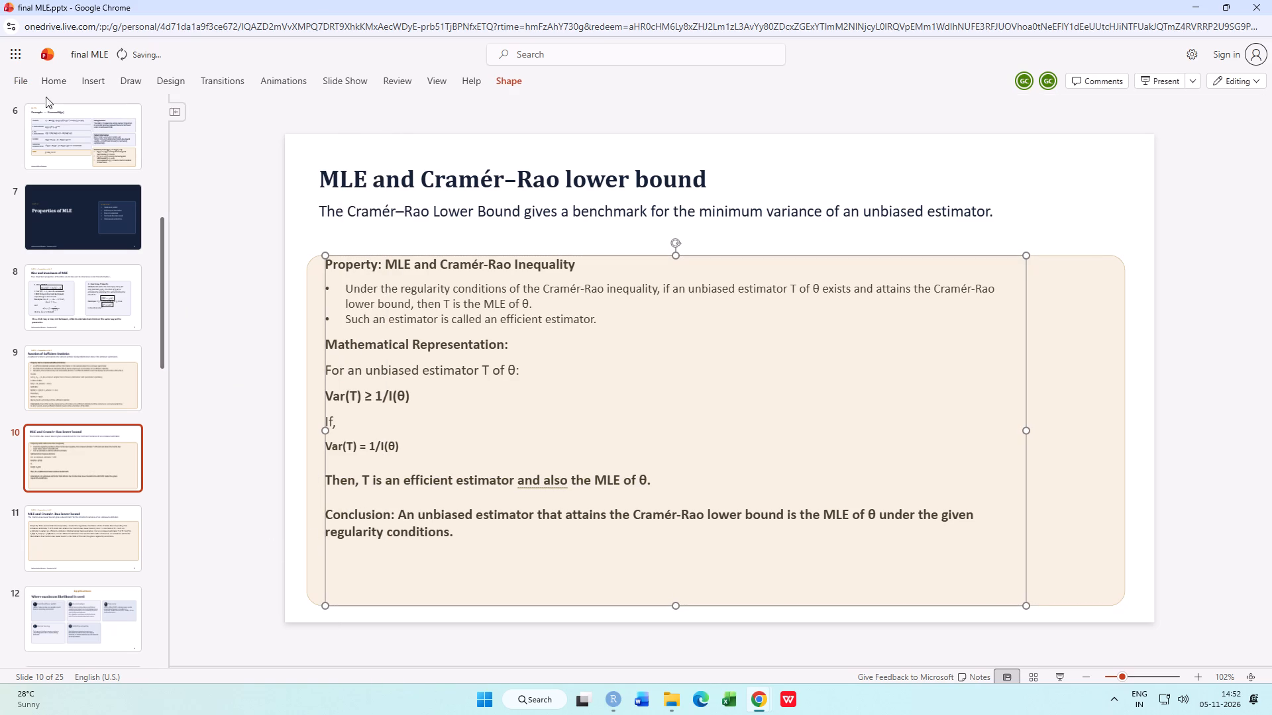
pyautogui.click(57, 80)
pyautogui.click(377, 115)
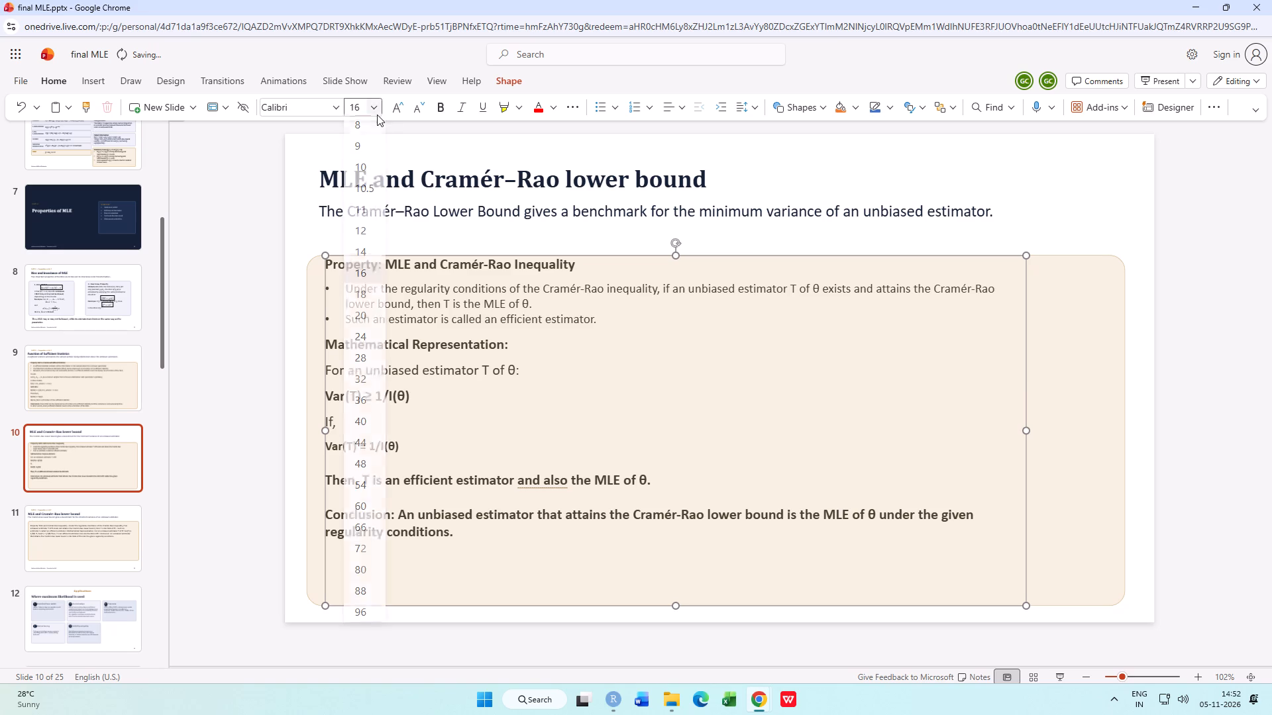
pyautogui.click(363, 132)
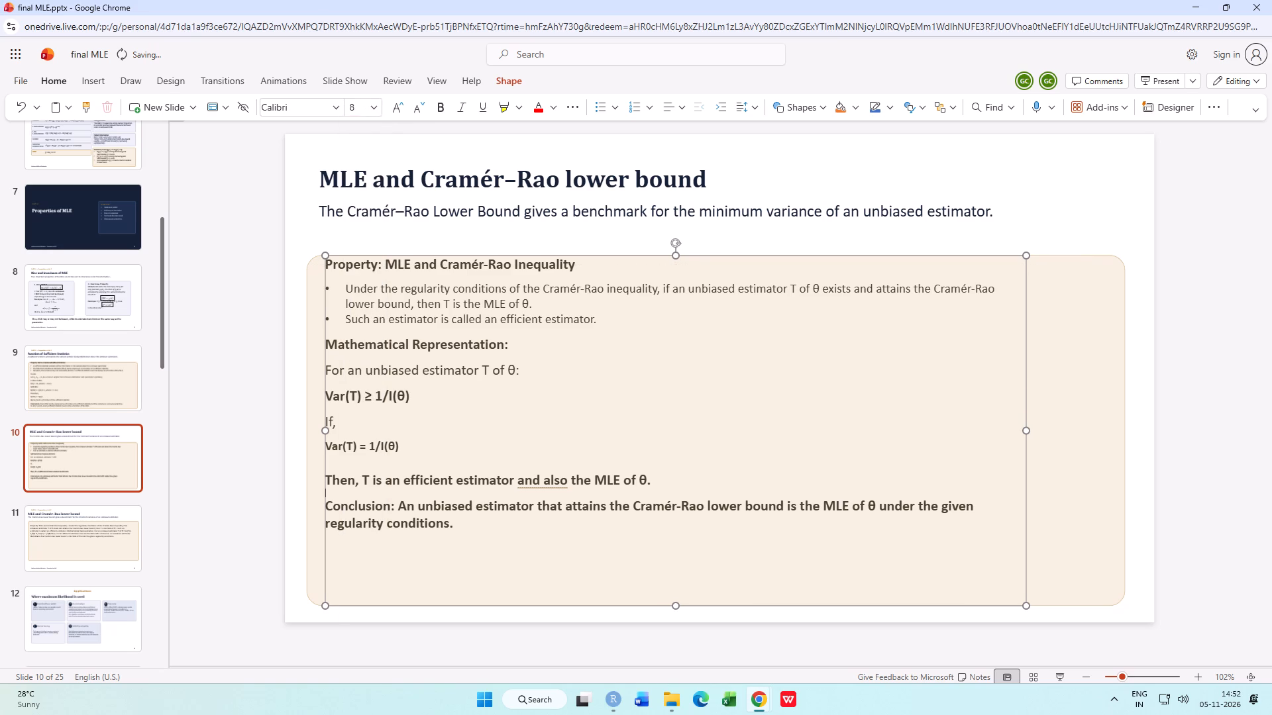
# Set the font size of the empty line between "Var(T) = 1/I(θ)" and the "Then, T is…" line to 8.
pyautogui.click(328, 454)
pyautogui.click(337, 461)
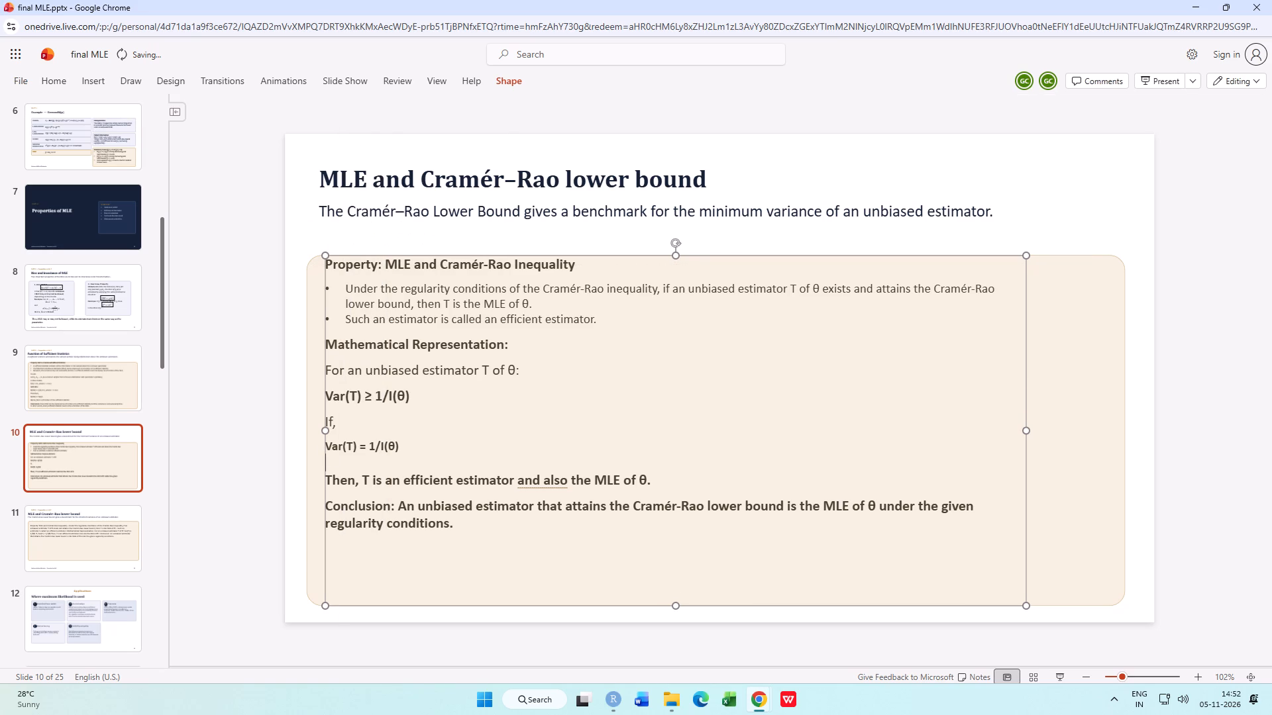
pyautogui.click(48, 76)
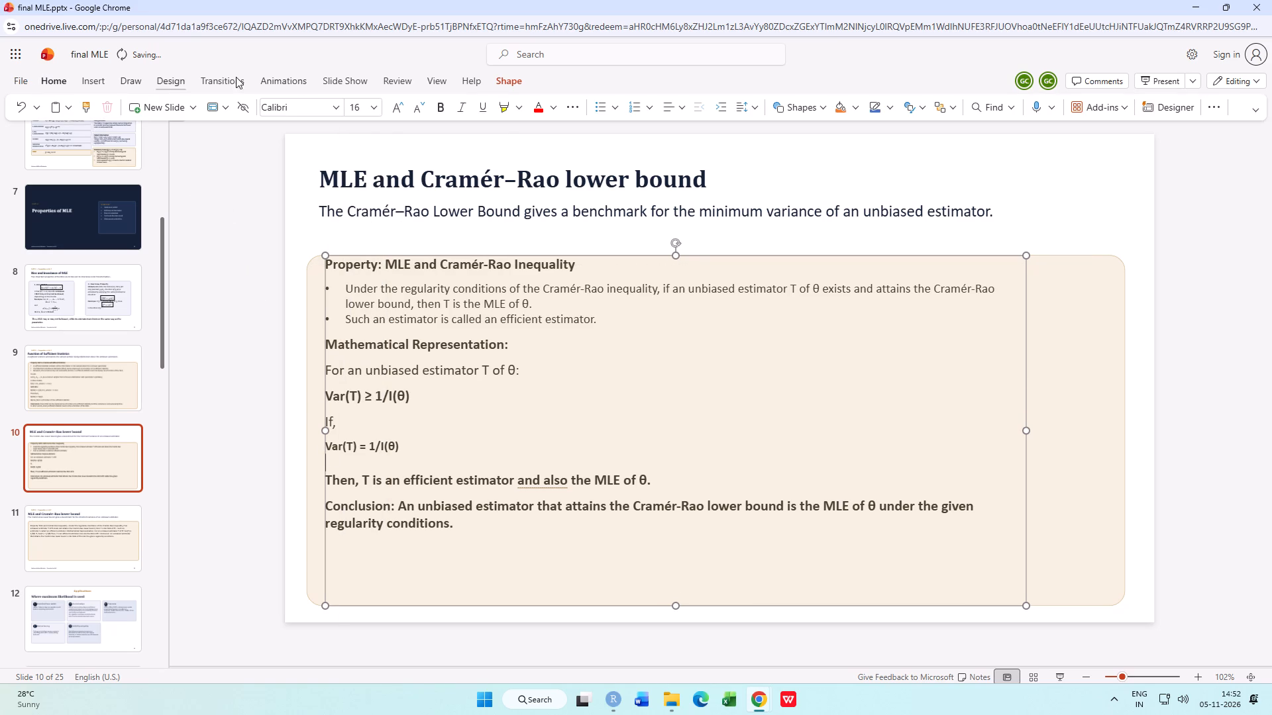
pyautogui.click(373, 105)
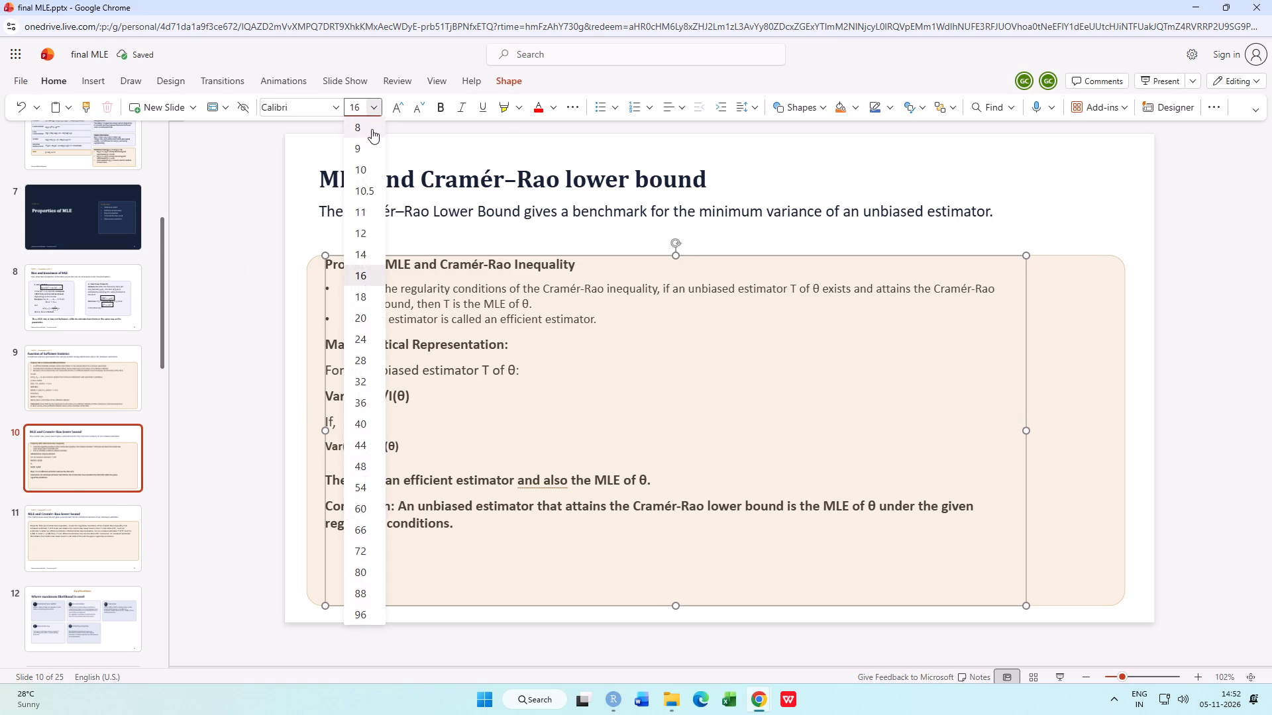
pyautogui.click(372, 129)
pyautogui.click(467, 573)
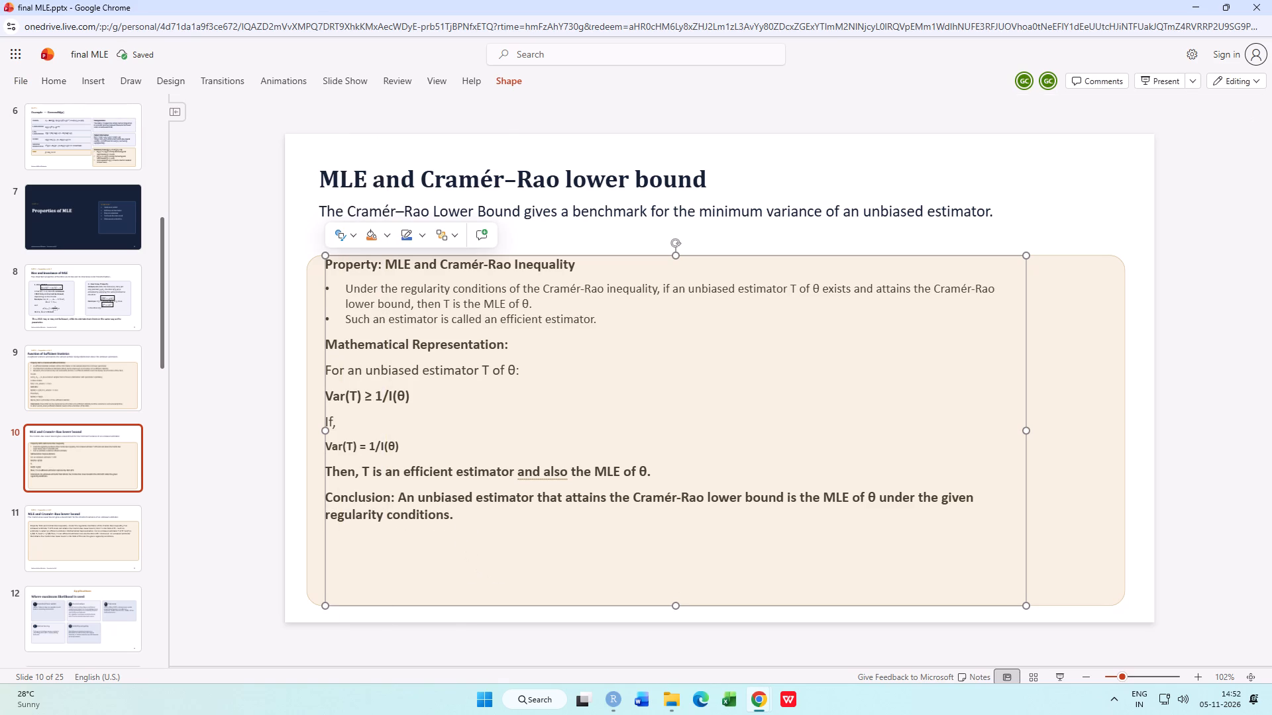
# Remove the bold formatting from the "Then, T is an efficient estimator…" line and the Conclusion paragraph.
pyautogui.moveTo(454, 510); pyautogui.dragTo(332, 485)
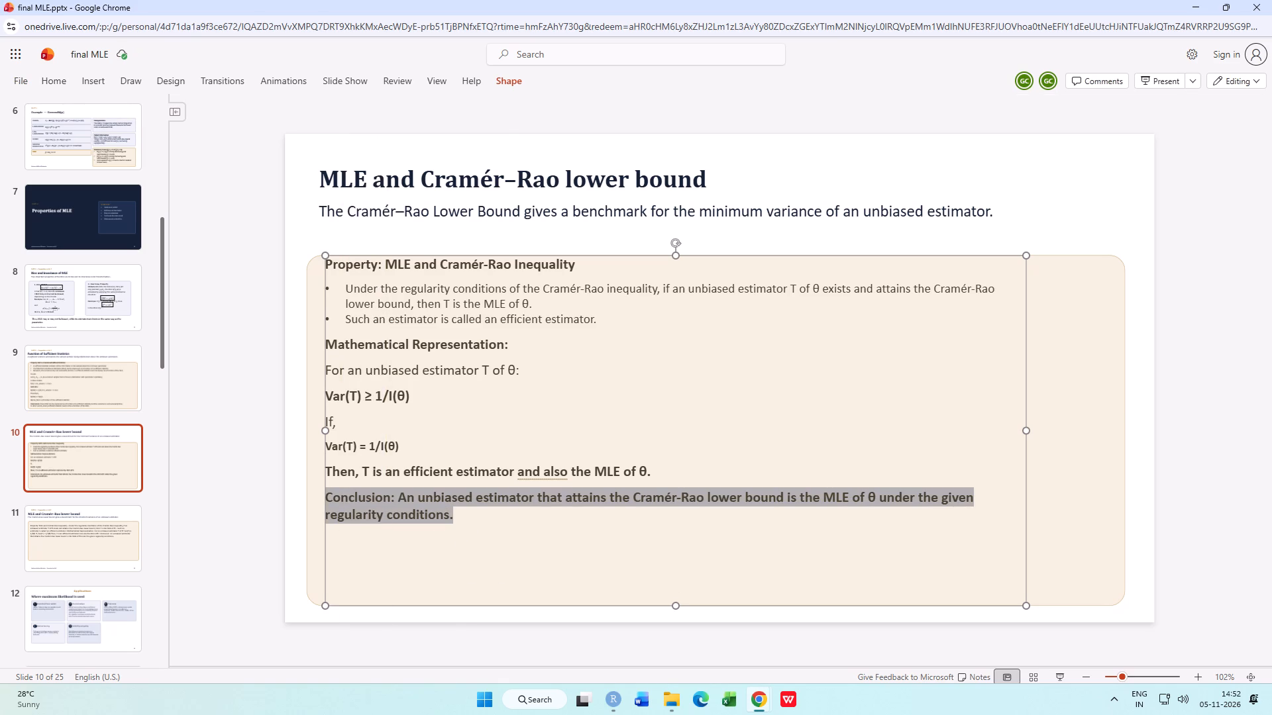
pyautogui.moveTo(332, 485); pyautogui.dragTo(318, 470)
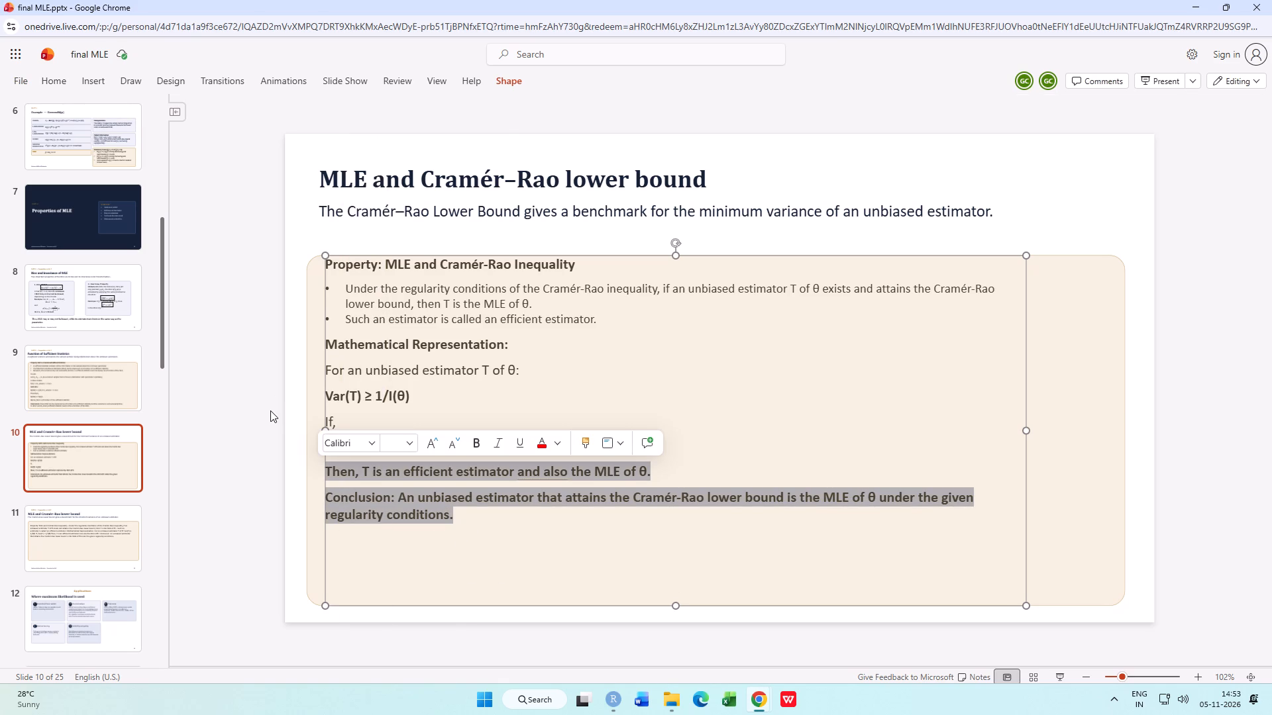
pyautogui.hotkey('ctrl', 'b')
pyautogui.click(466, 577)
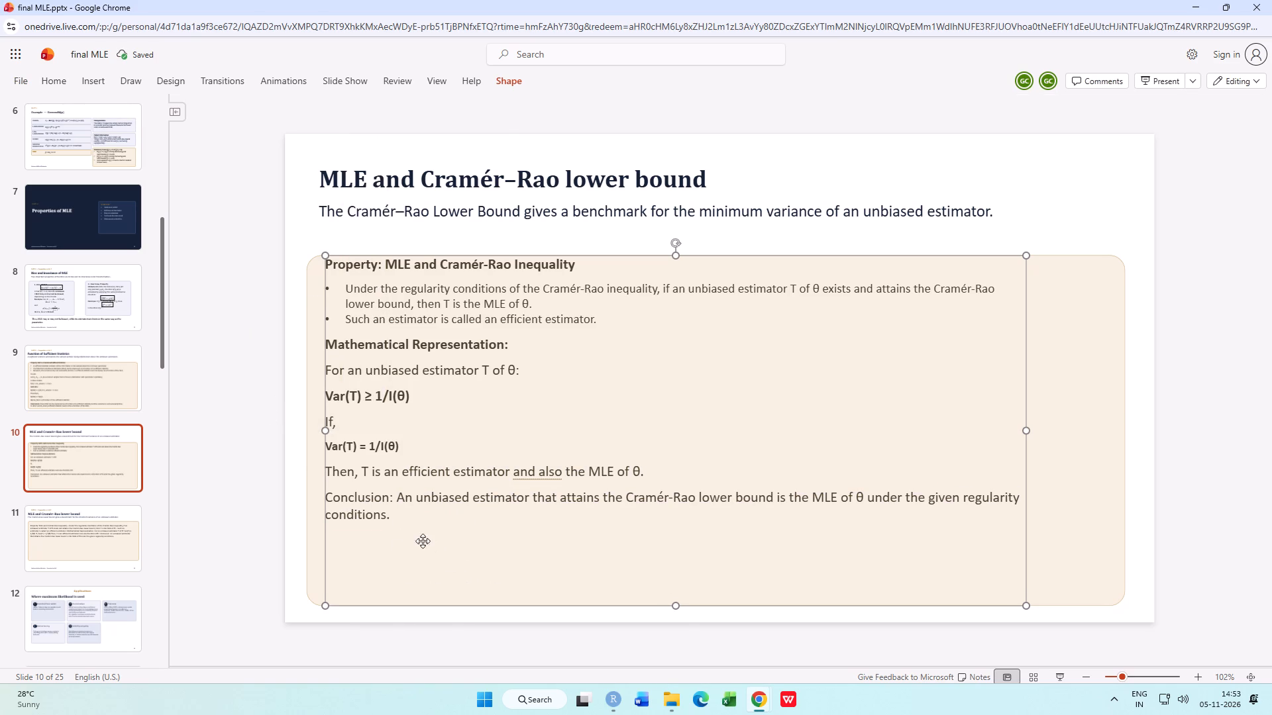
# Make only the word "Conclusion:" bold at the start of the last paragraph.
pyautogui.moveTo(393, 493); pyautogui.dragTo(367, 498)
pyautogui.moveTo(367, 498); pyautogui.dragTo(320, 499)
pyautogui.hotkey('ctrl', 'b')
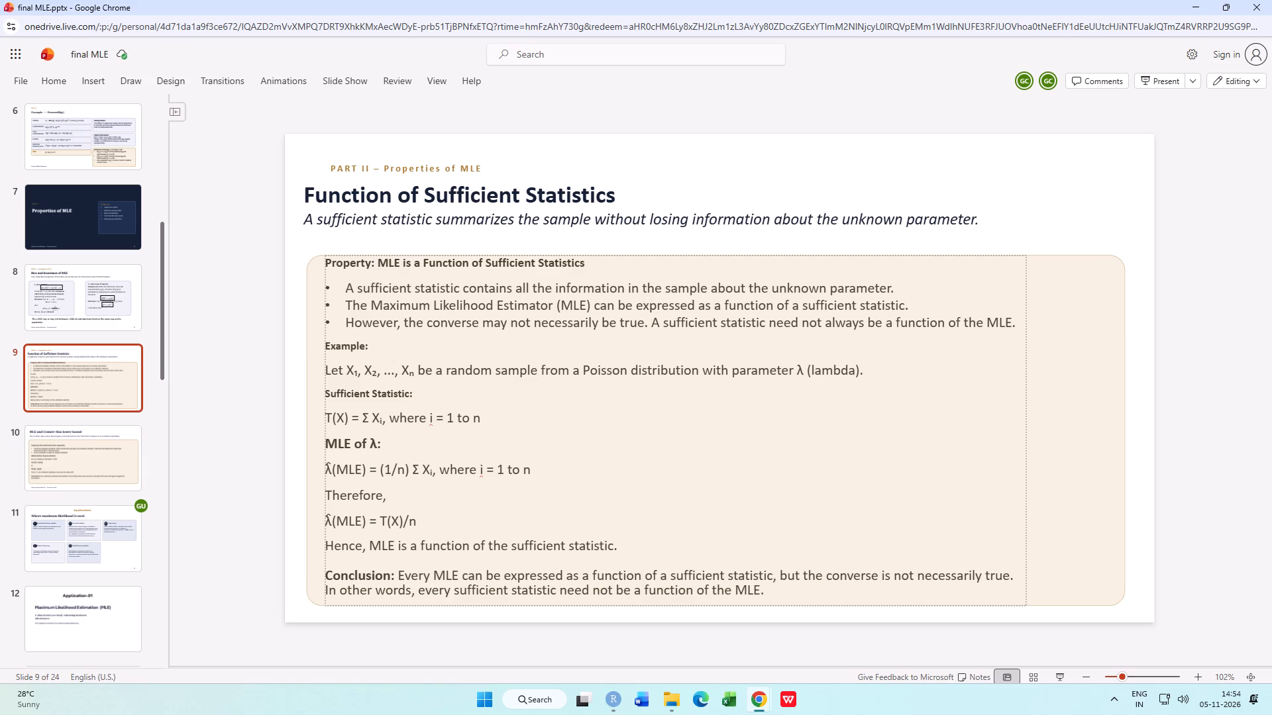
pyautogui.click(68, 474)
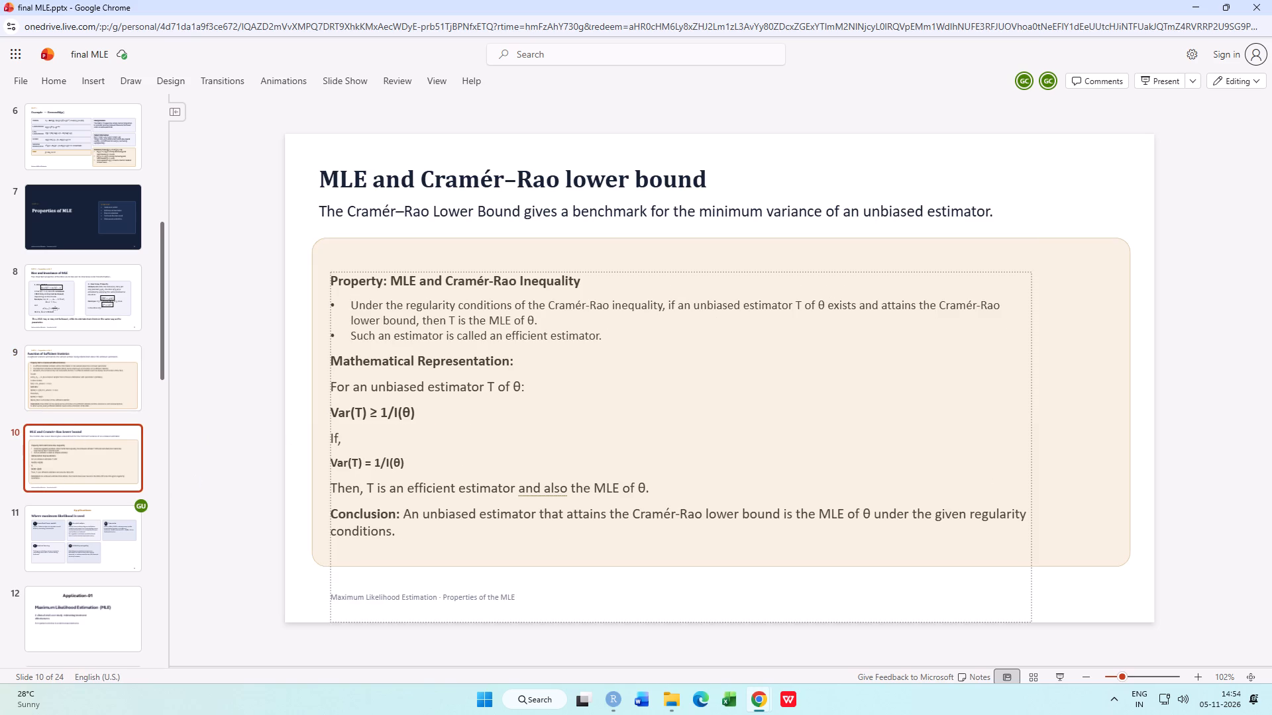
pyautogui.click(69, 383)
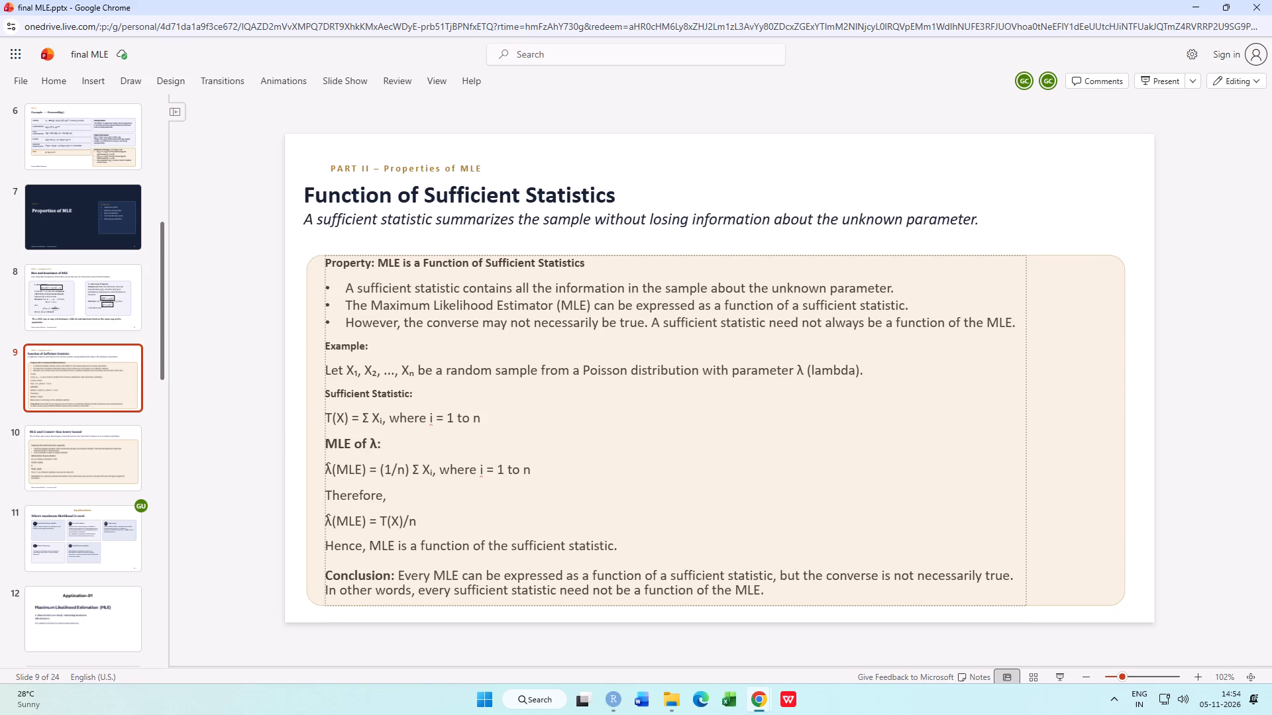
pyautogui.moveTo(1020, 604); pyautogui.dragTo(1001, 582)
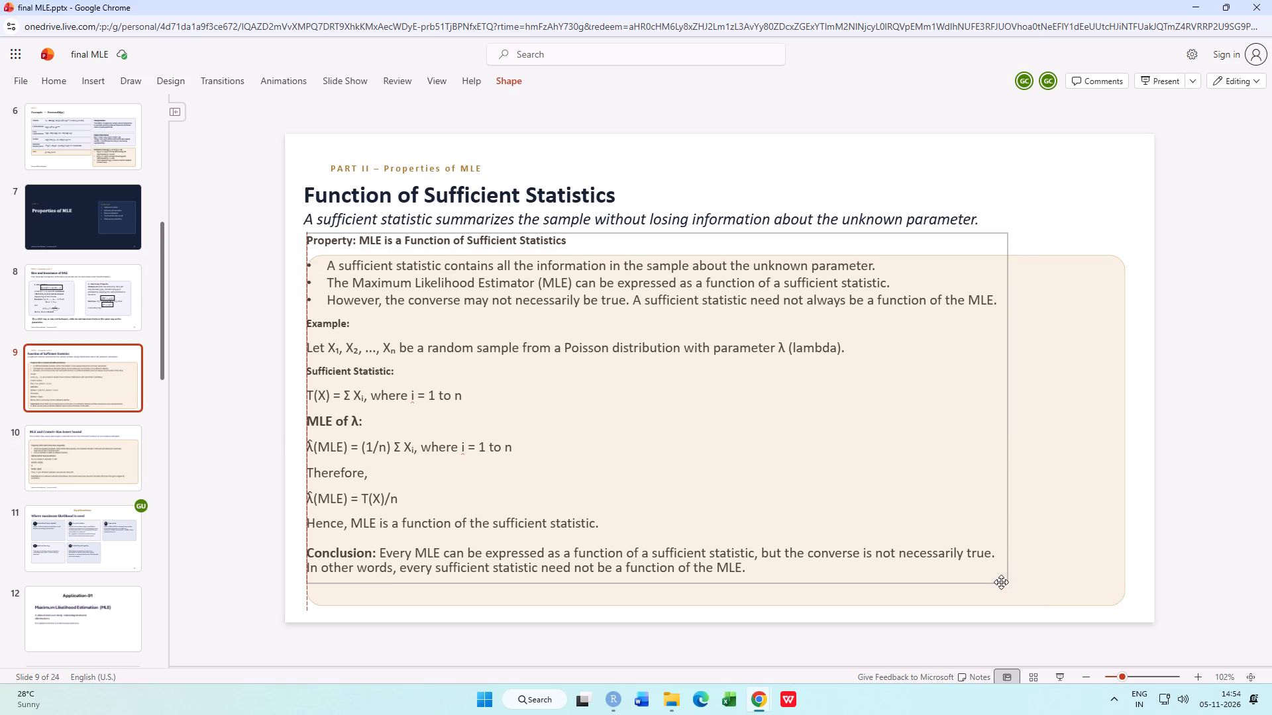
pyautogui.moveTo(1001, 582); pyautogui.dragTo(1016, 595)
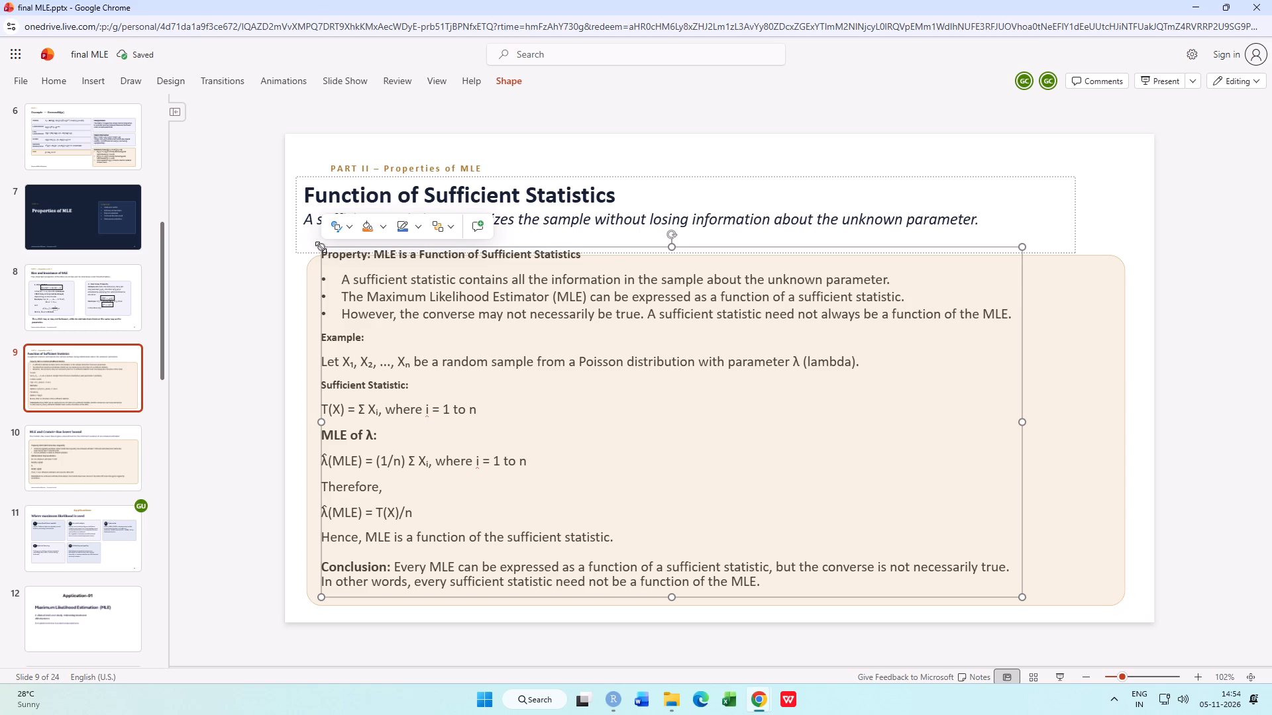
pyautogui.moveTo(325, 247); pyautogui.dragTo(332, 270)
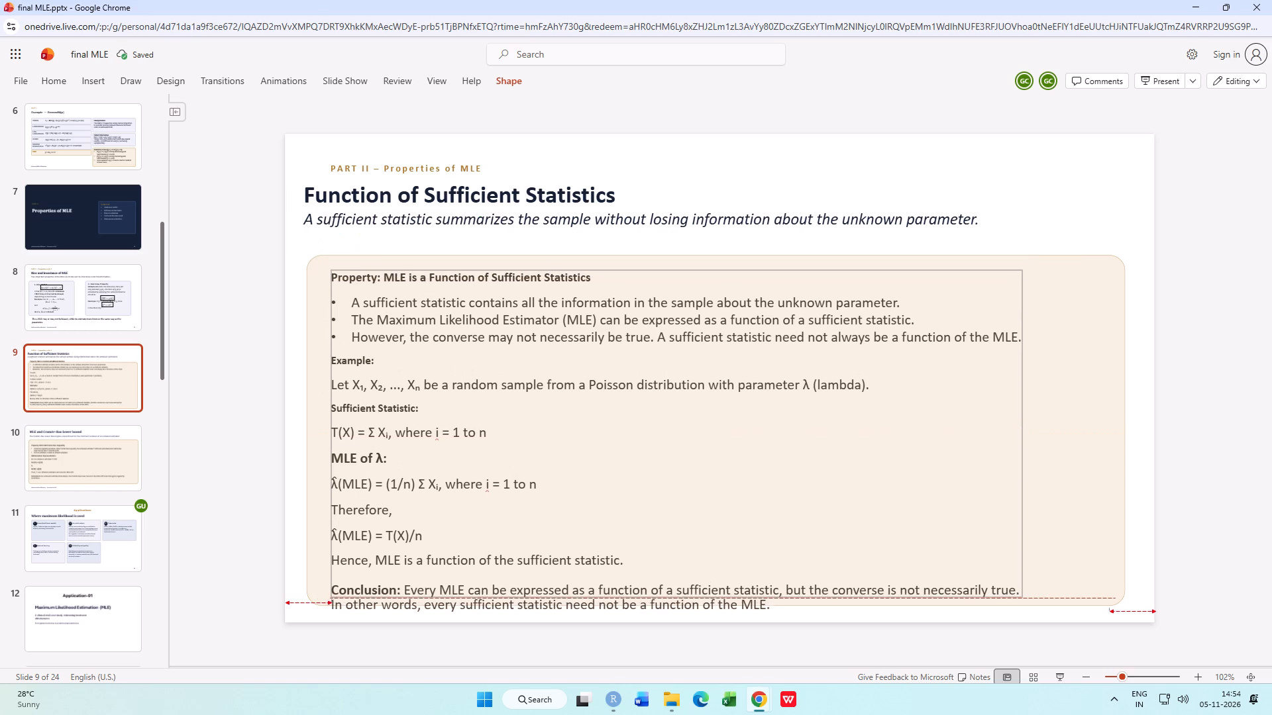
pyautogui.moveTo(332, 270); pyautogui.dragTo(323, 265)
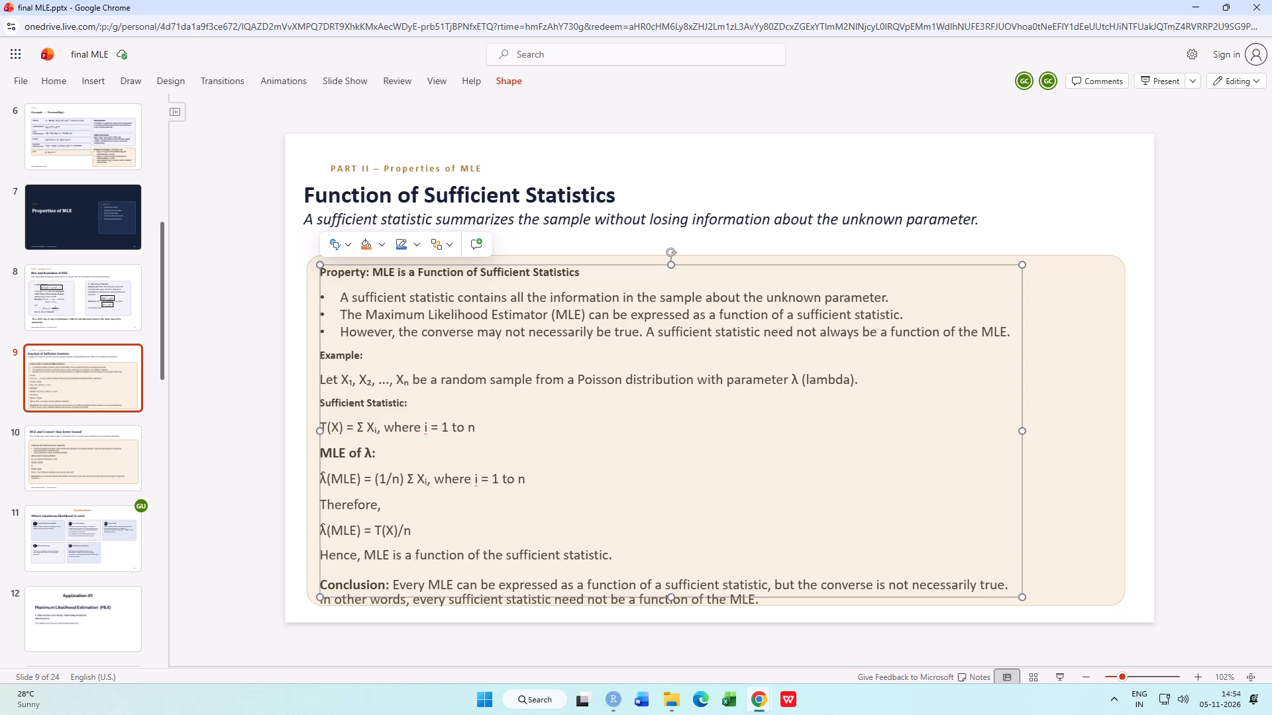
# Enlarge slide 9's beige panel from its upper-left corner, extending it up to just below the subtitle and slightly left.
pyautogui.click(312, 290)
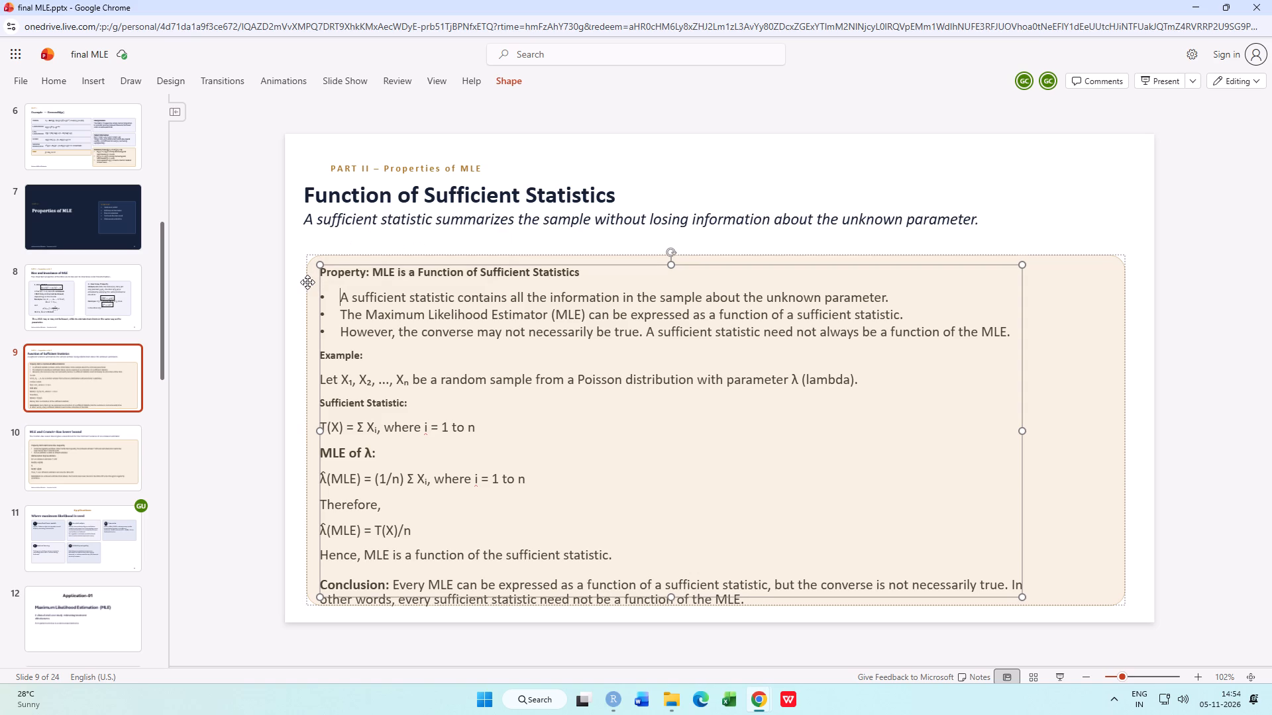
pyautogui.click(307, 282)
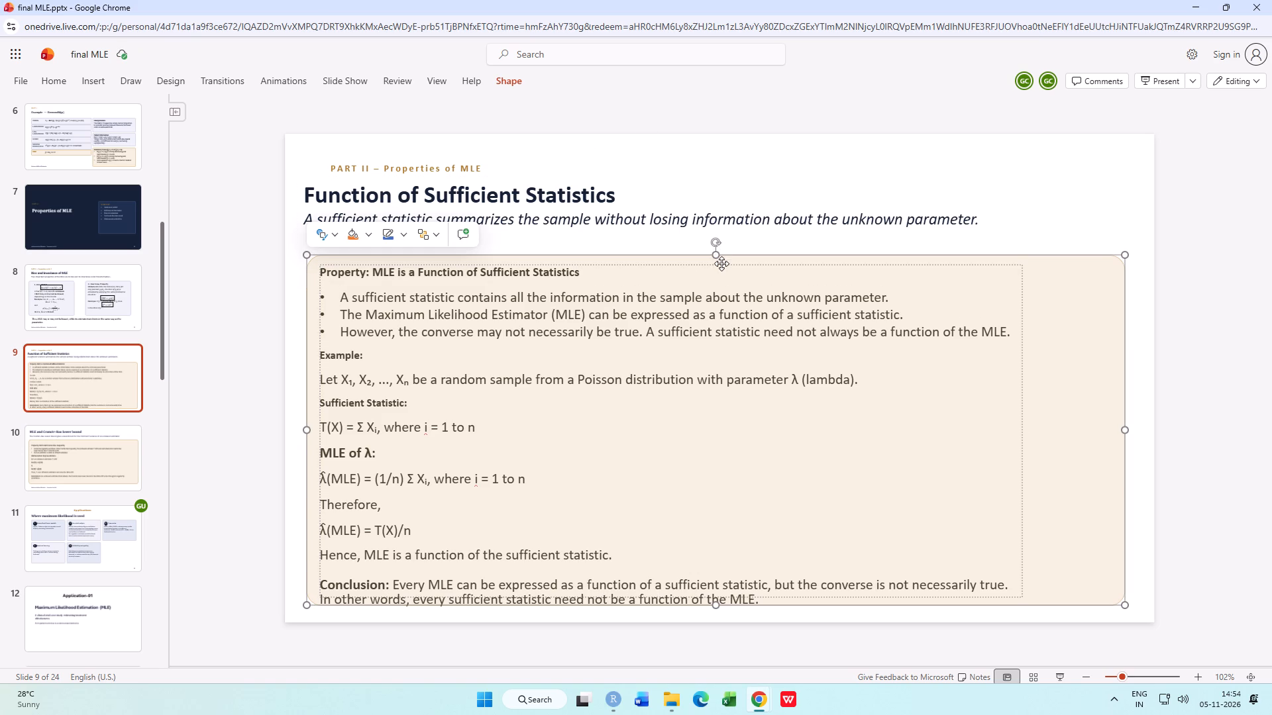
pyautogui.click(715, 251)
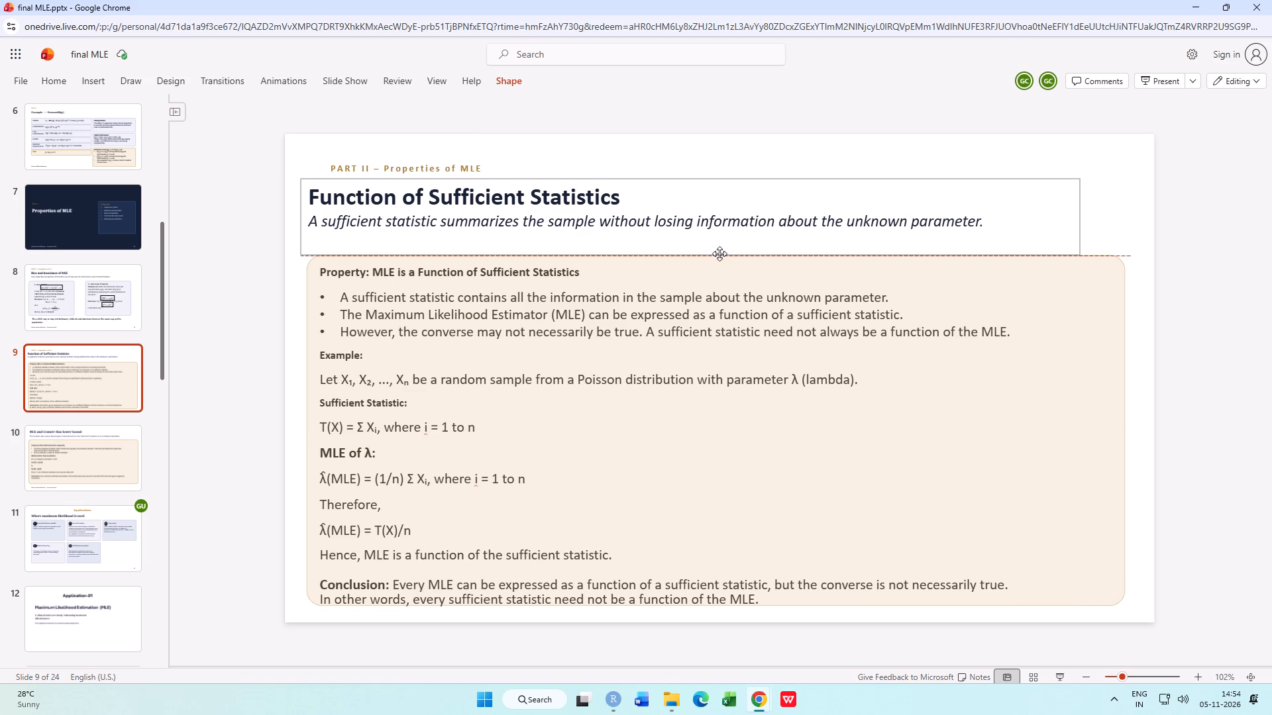
pyautogui.click(309, 304)
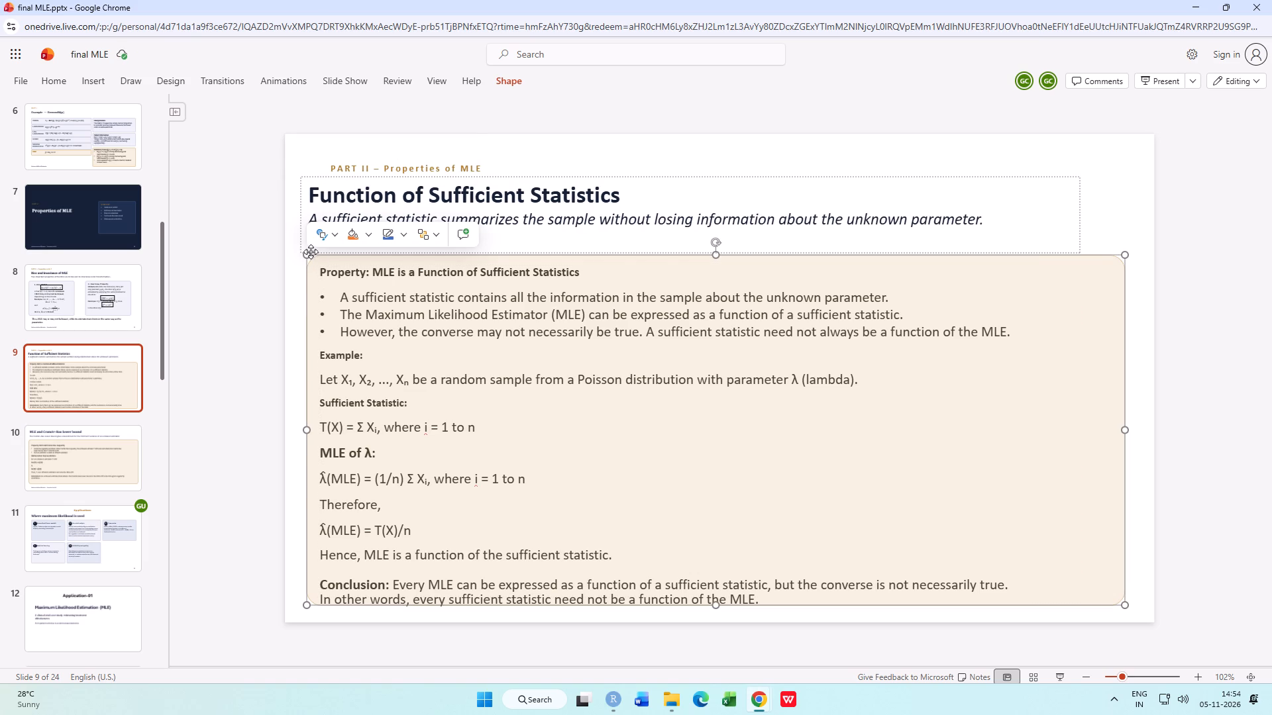
pyautogui.click(311, 258)
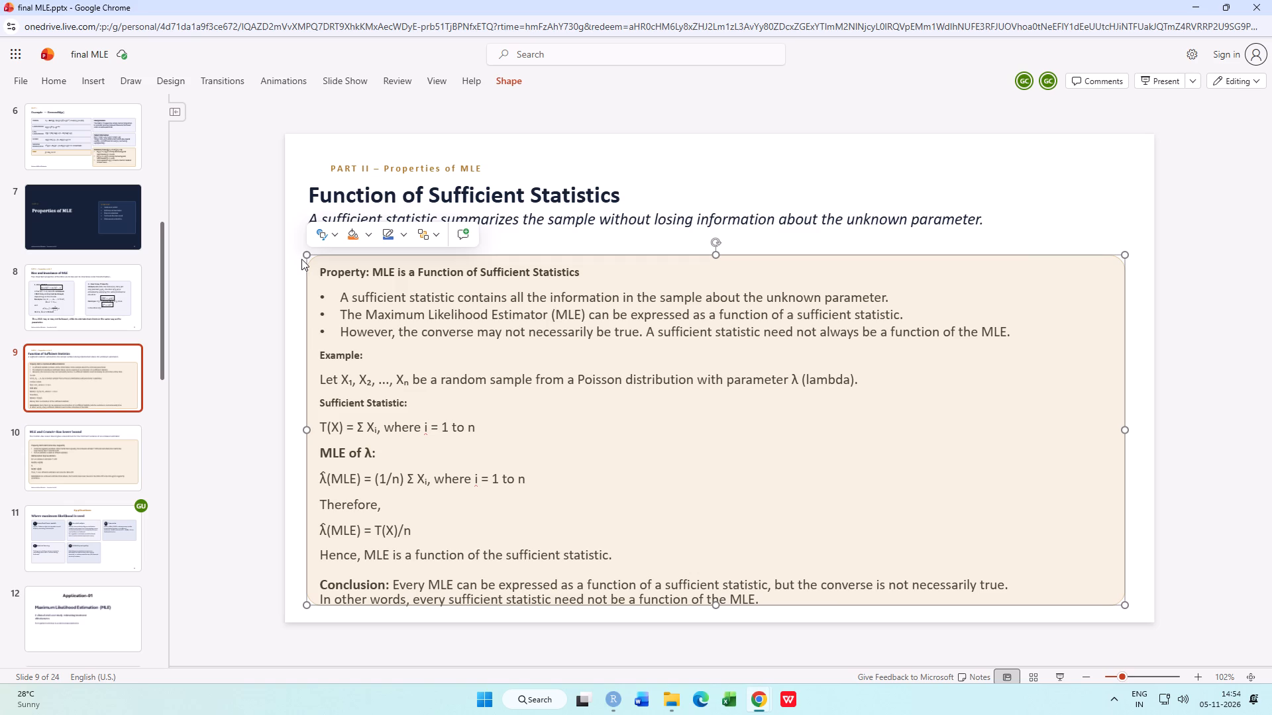
pyautogui.moveTo(307, 257); pyautogui.dragTo(297, 248)
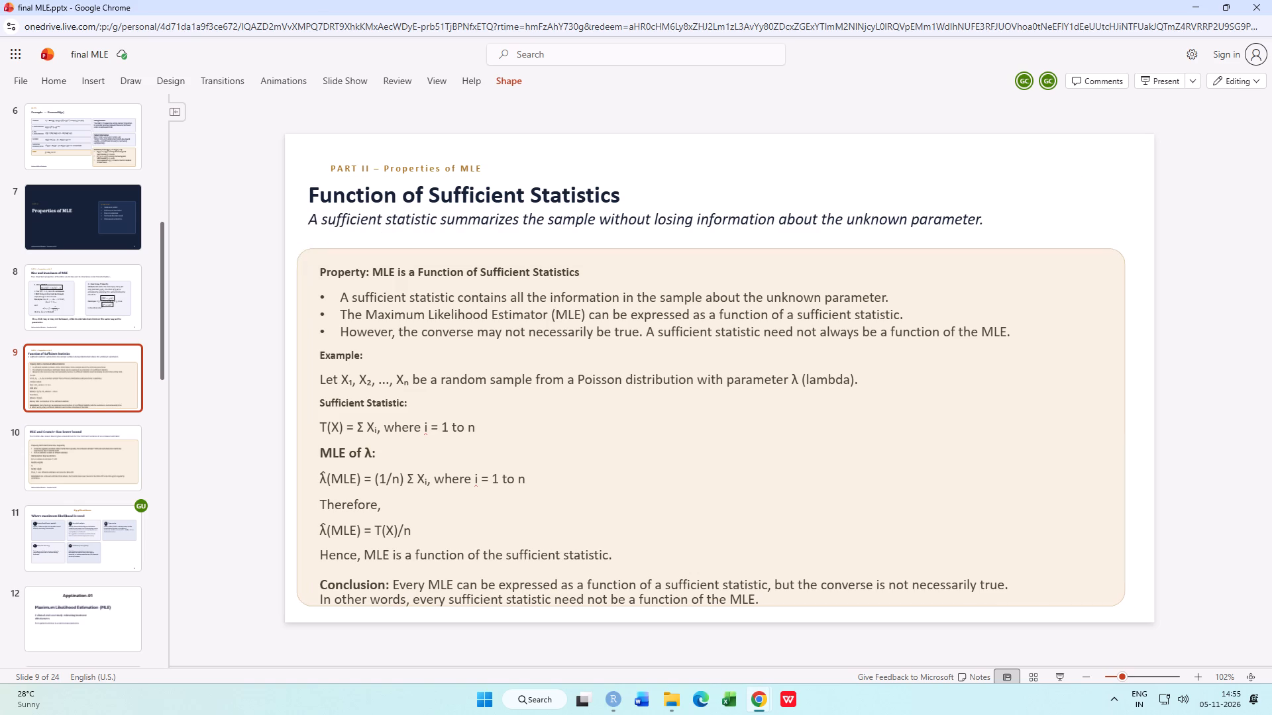
pyautogui.moveTo(297, 248); pyautogui.dragTo(299, 240)
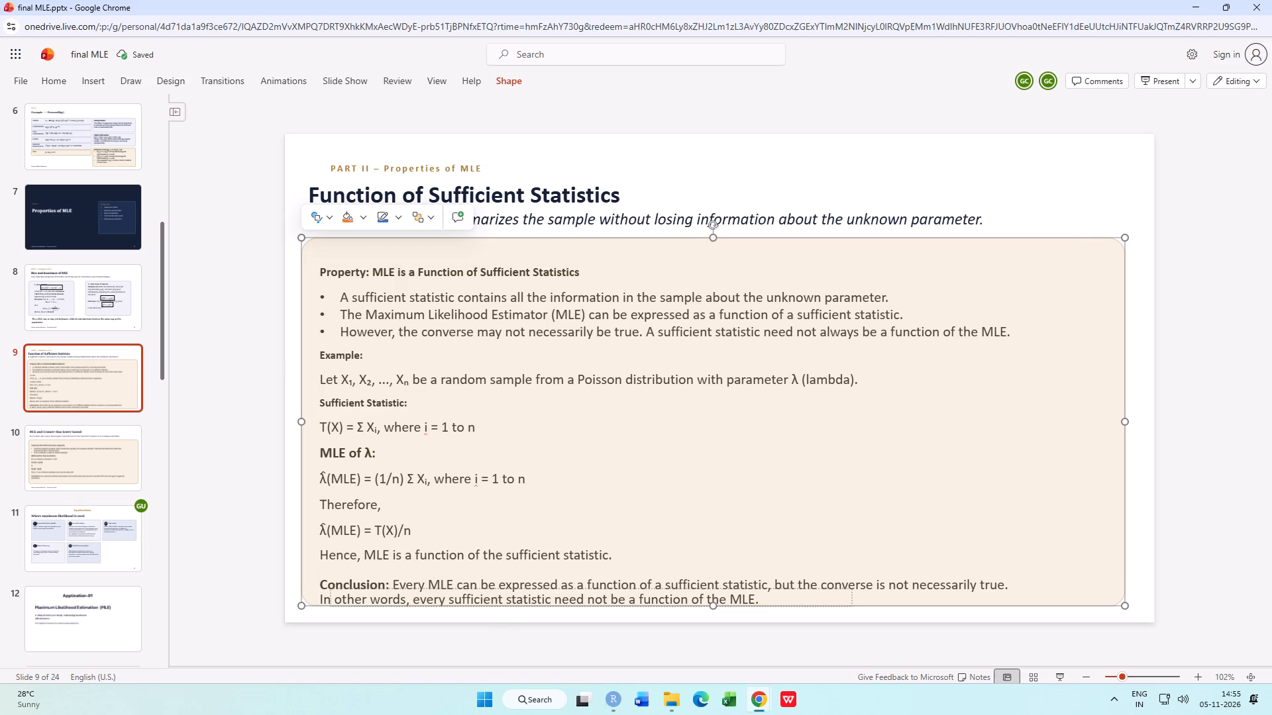
# Move slide 9's property text box up so the Conclusion's last line clears the beige panel's bottom edge.
pyautogui.click(572, 459)
pyautogui.moveTo(572, 459); pyautogui.dragTo(556, 434)
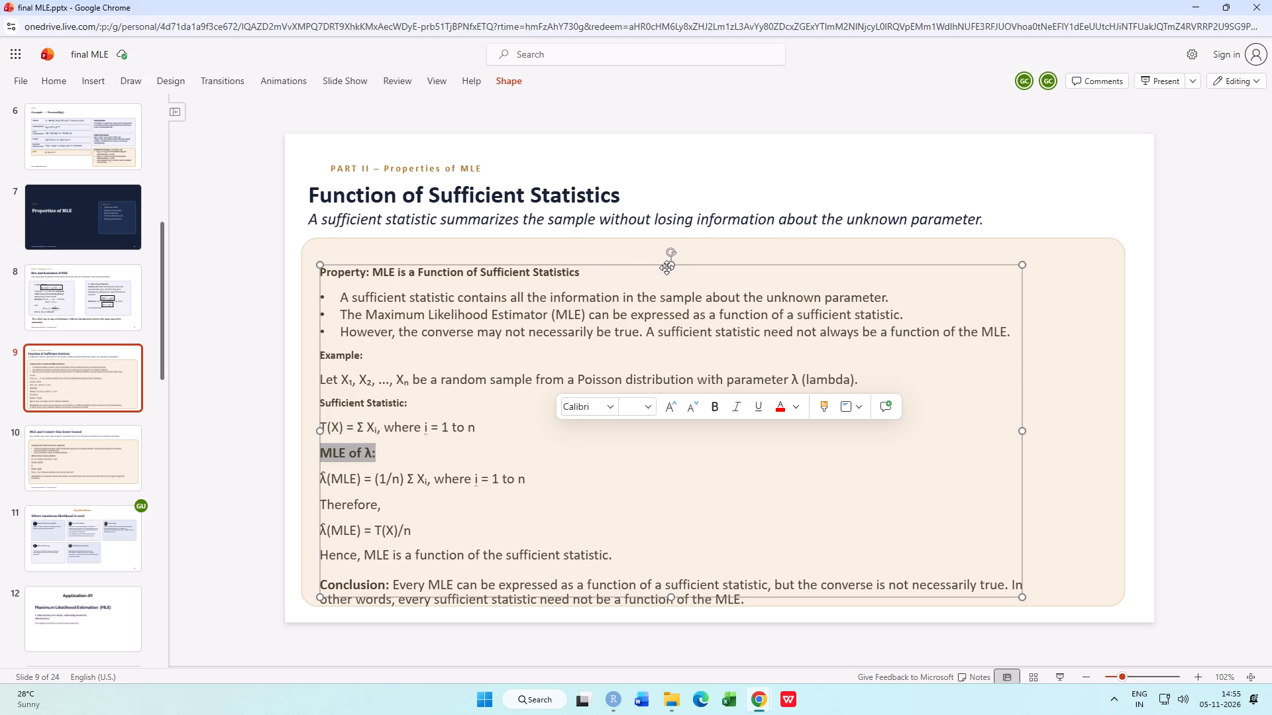
pyautogui.moveTo(666, 267); pyautogui.dragTo(664, 254)
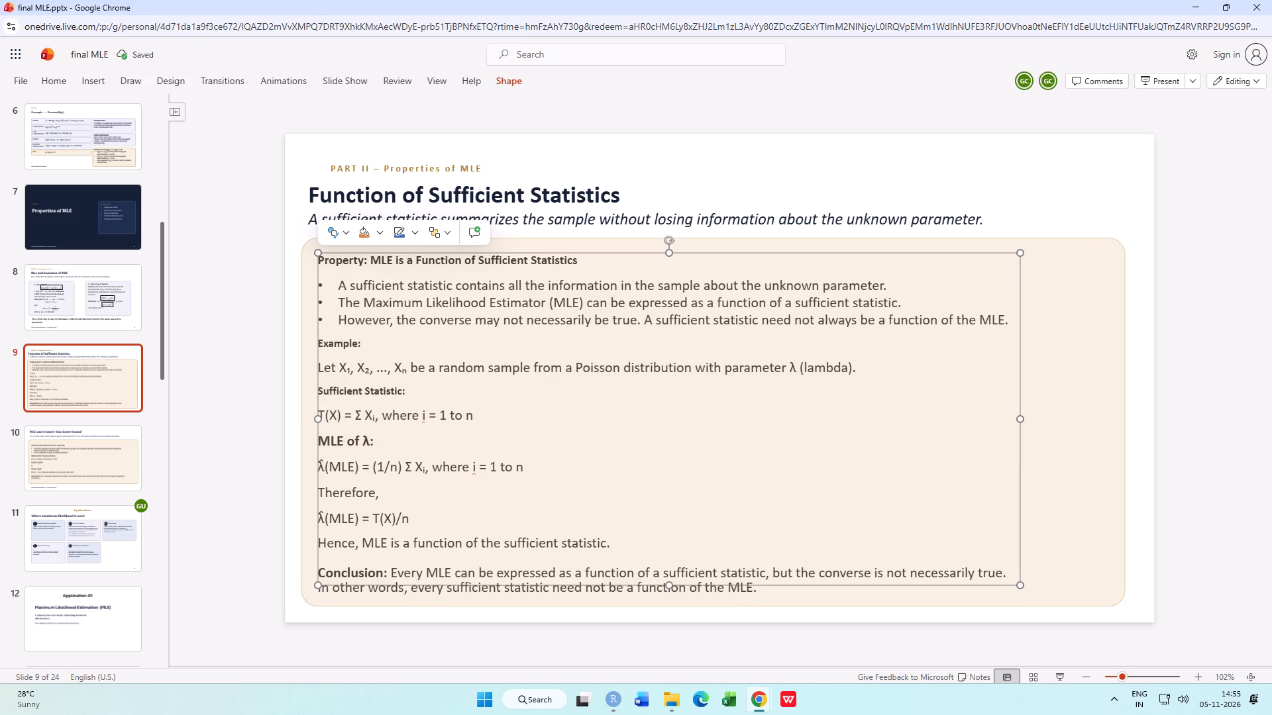
# Delete the "PART II – Properties of MLE" label above the title on slide 9.
pyautogui.click(443, 168)
pyautogui.press('BackSpace')
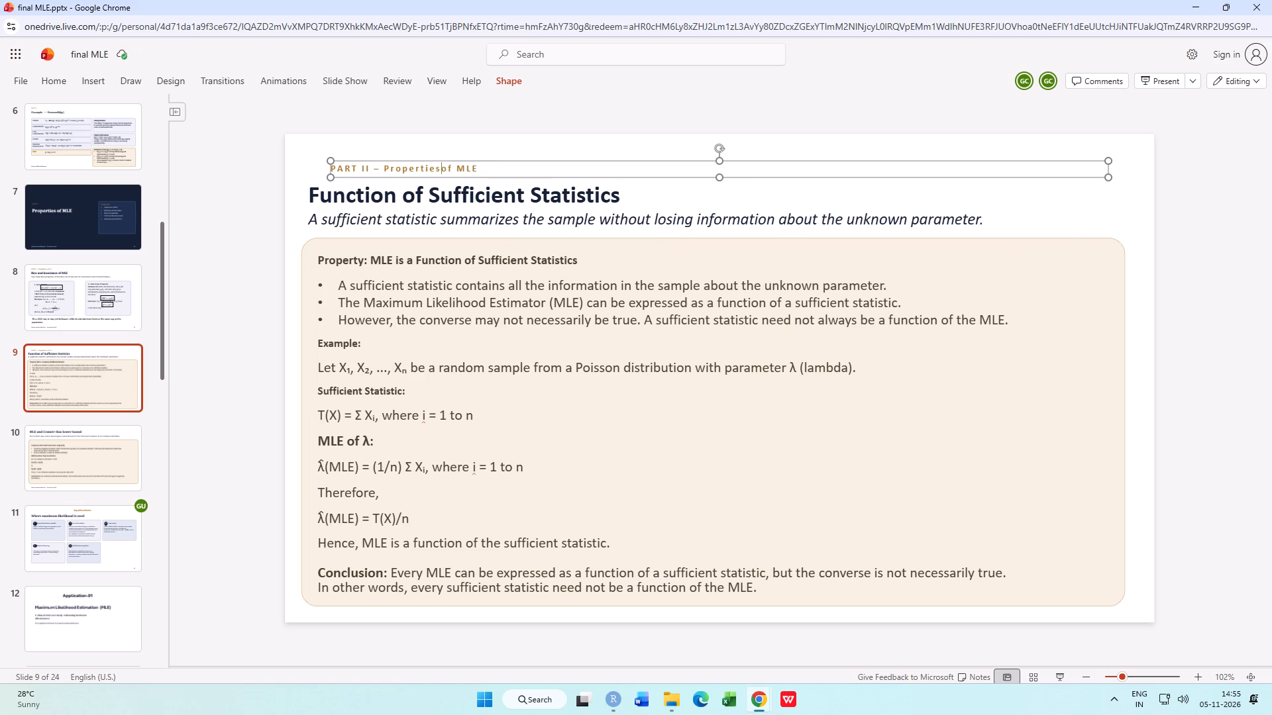
pyautogui.press('BackSpace')
pyautogui.moveTo(523, 166); pyautogui.dragTo(484, 169)
pyautogui.click(473, 169)
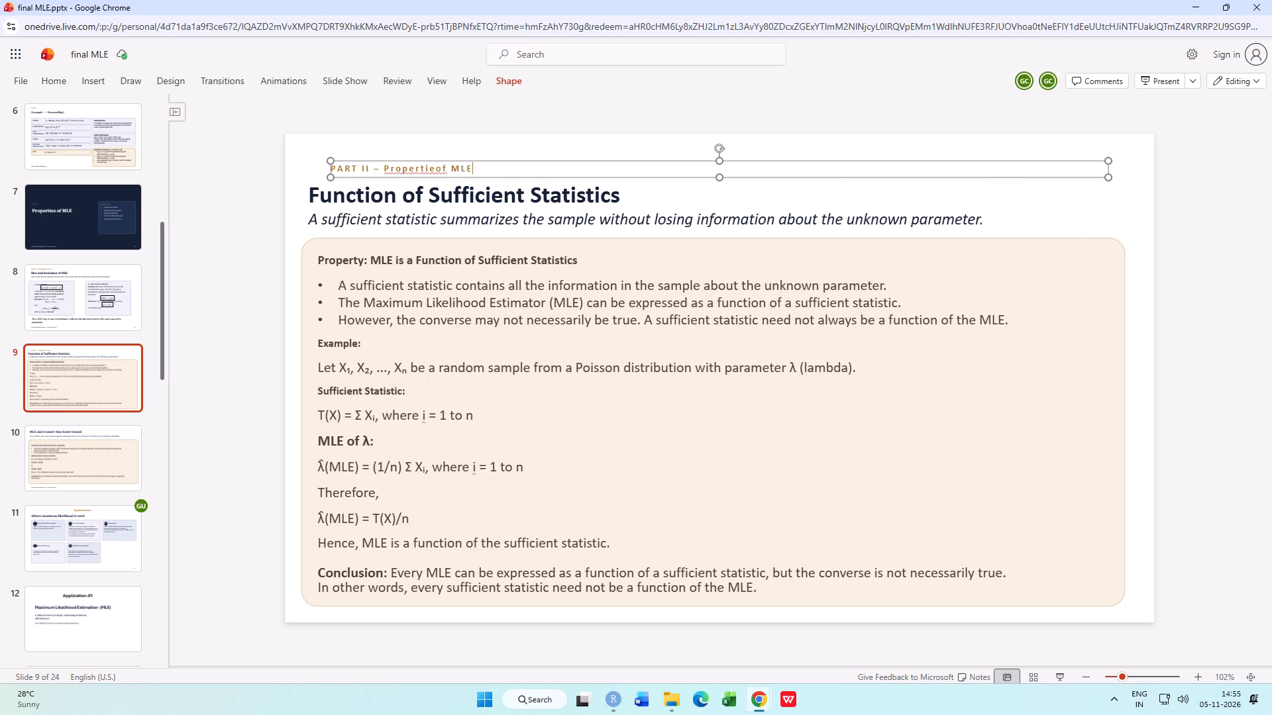
pyautogui.click(470, 171)
pyautogui.click(340, 167)
pyautogui.press('BackSpace')
pyautogui.press('BackSpace')
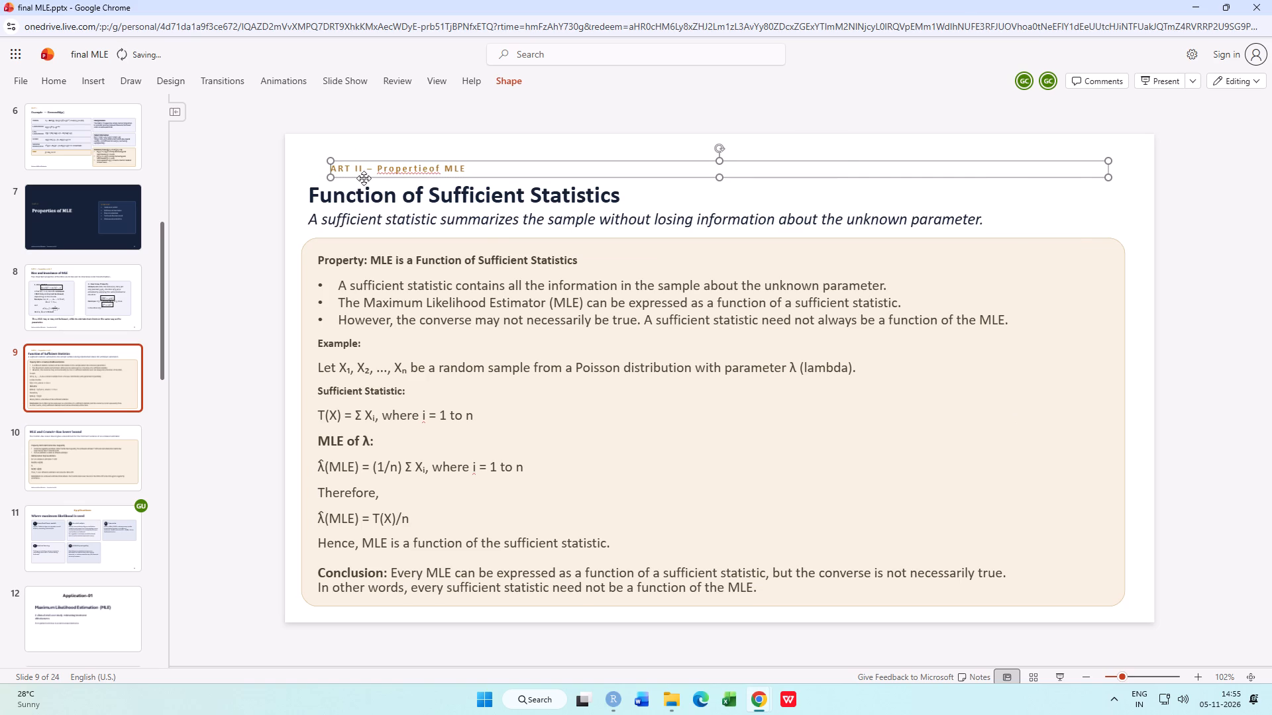
pyautogui.moveTo(476, 163); pyautogui.dragTo(417, 155)
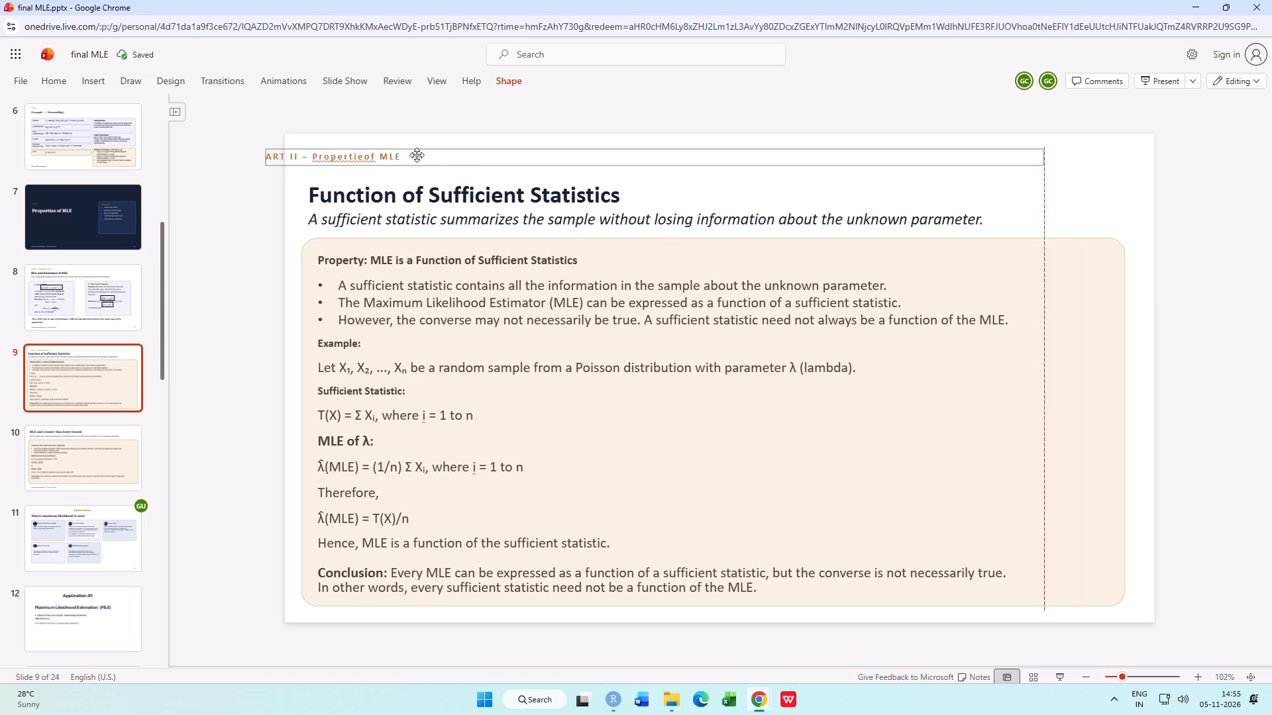
pyautogui.moveTo(417, 155); pyautogui.dragTo(419, 157)
pyautogui.press('BackSpace')
pyautogui.click(237, 227)
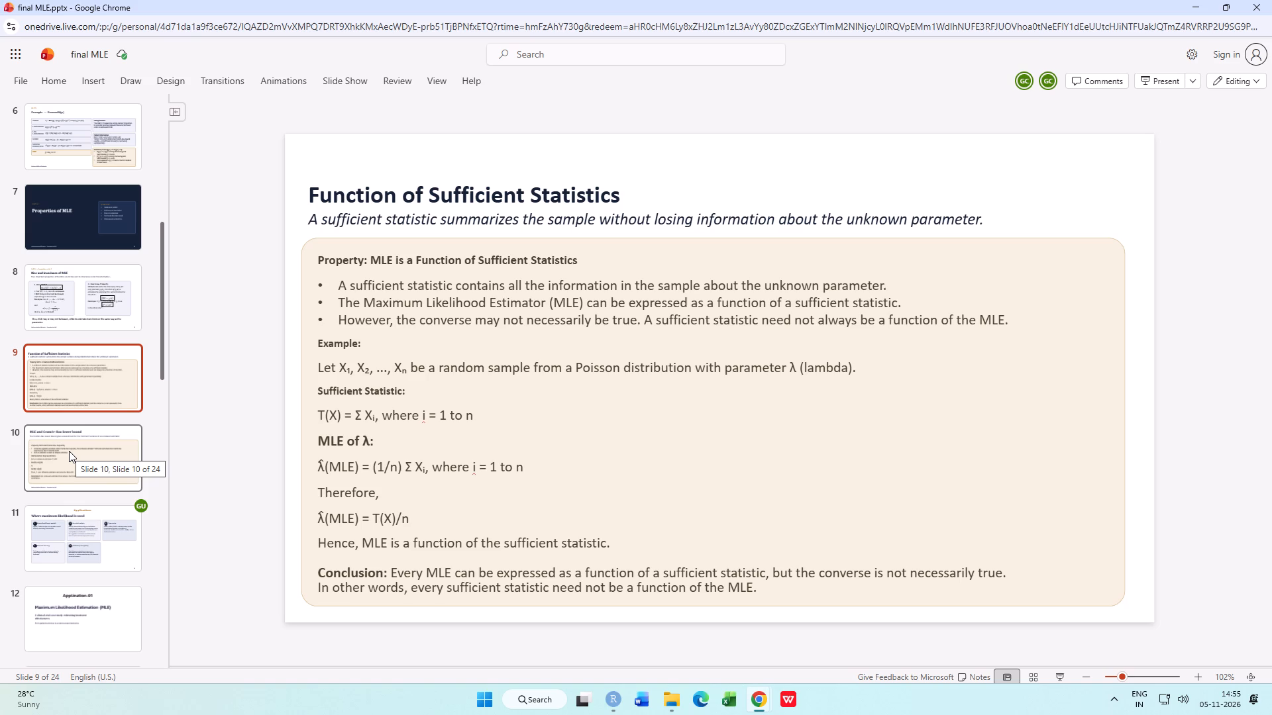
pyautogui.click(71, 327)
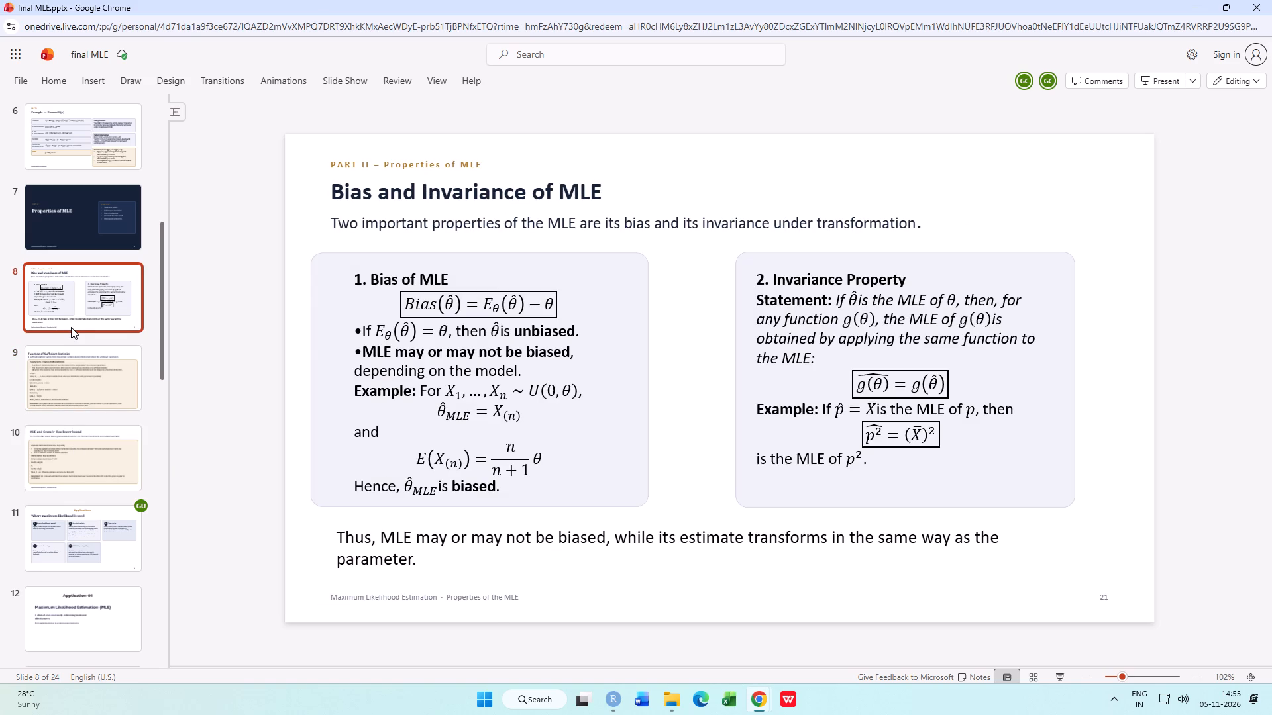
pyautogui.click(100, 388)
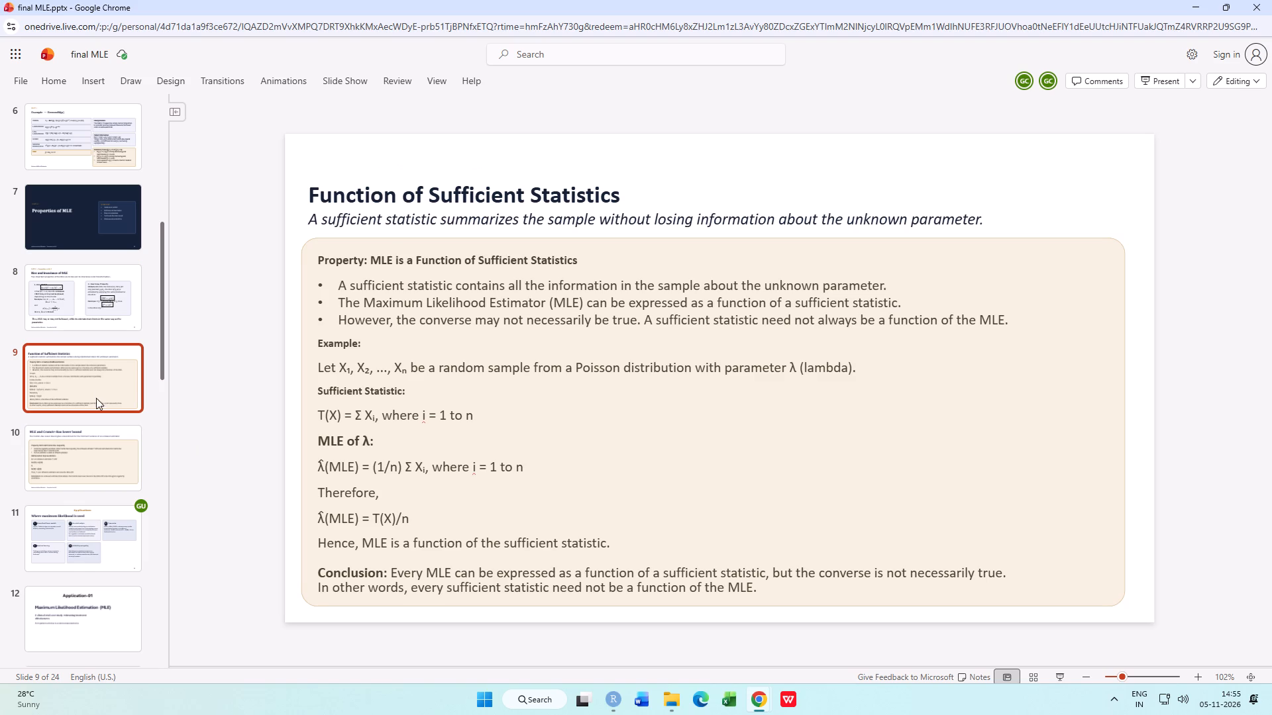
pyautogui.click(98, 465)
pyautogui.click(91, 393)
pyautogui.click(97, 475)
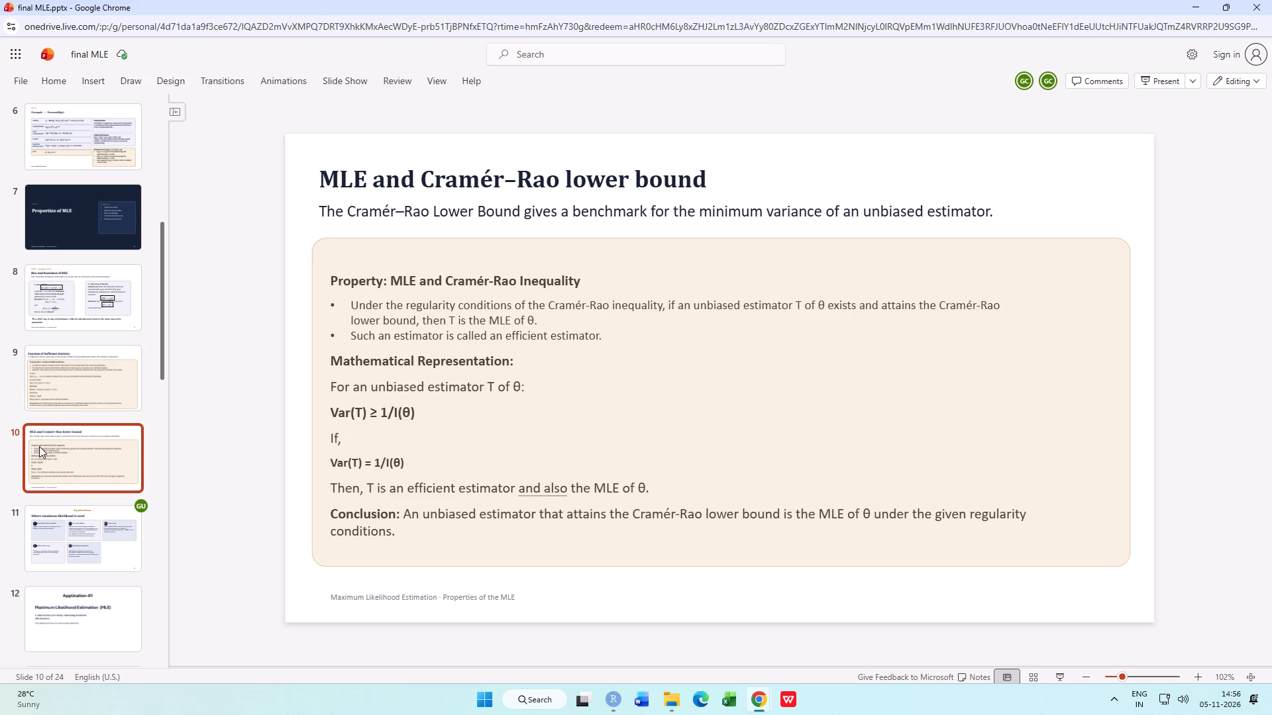
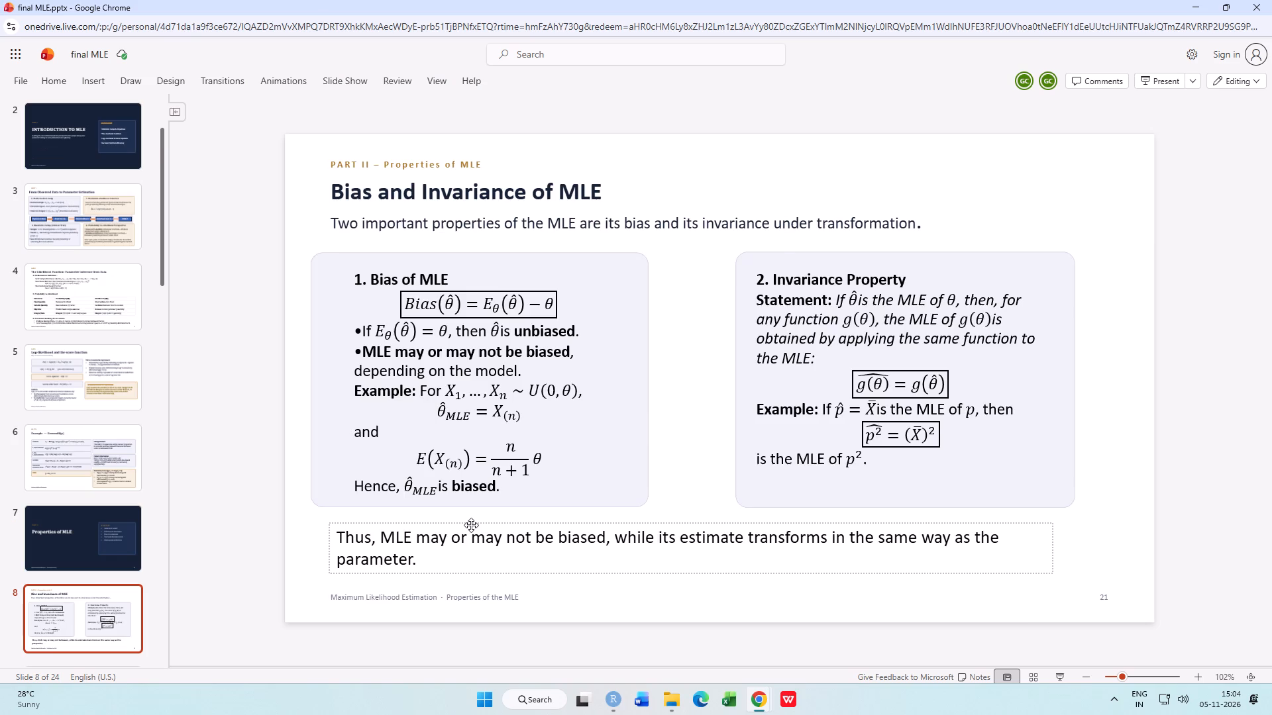
pyautogui.press('Down')
pyautogui.press('Down')
pyautogui.press('Down')
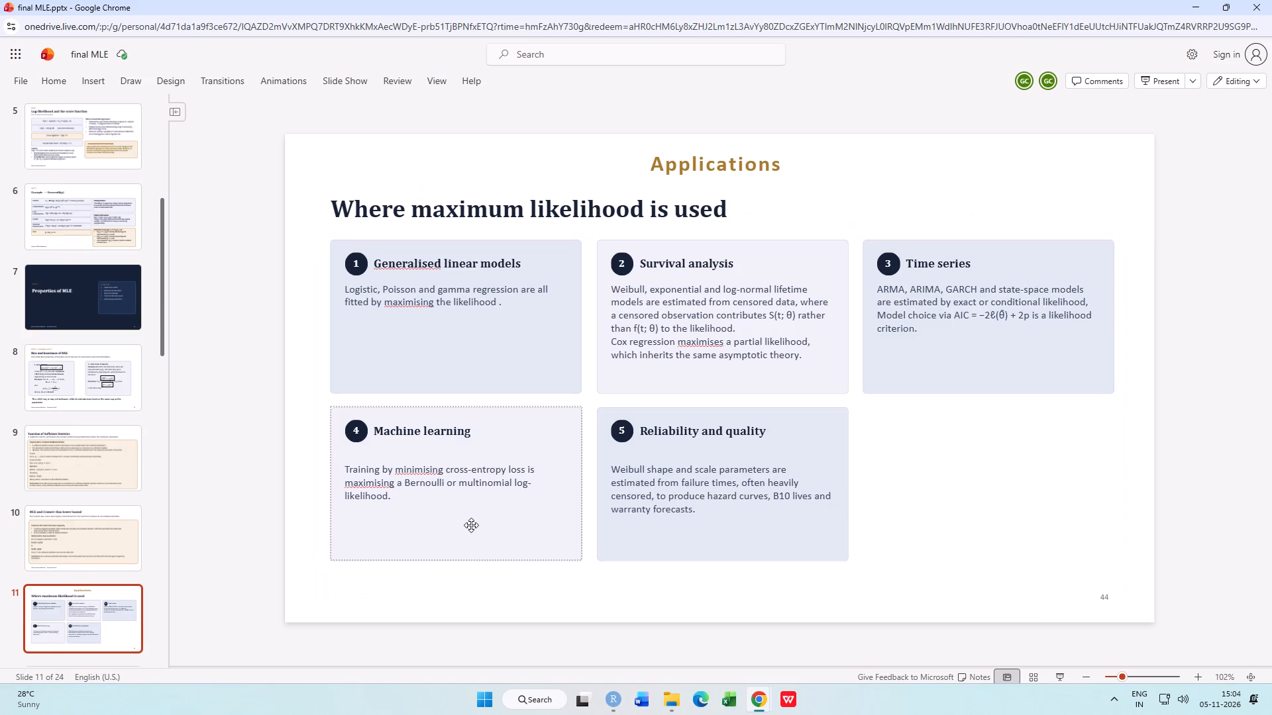
pyautogui.press('Up')
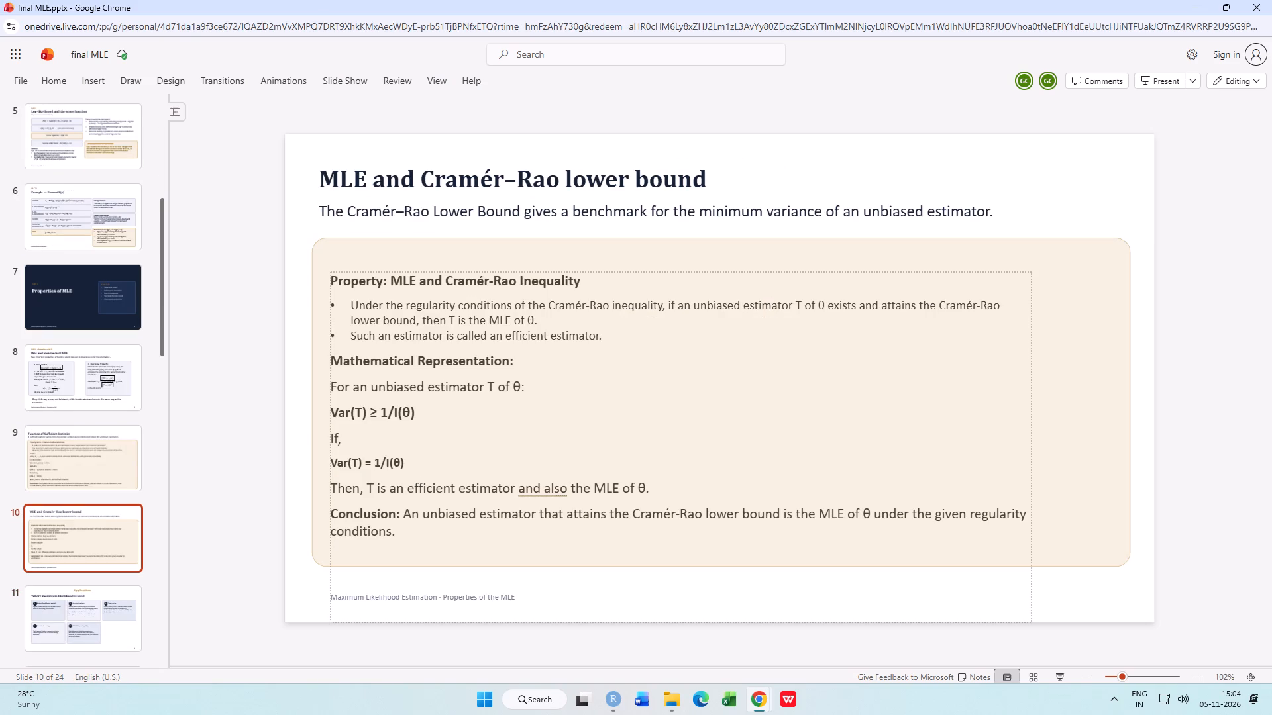
pyautogui.press('Down')
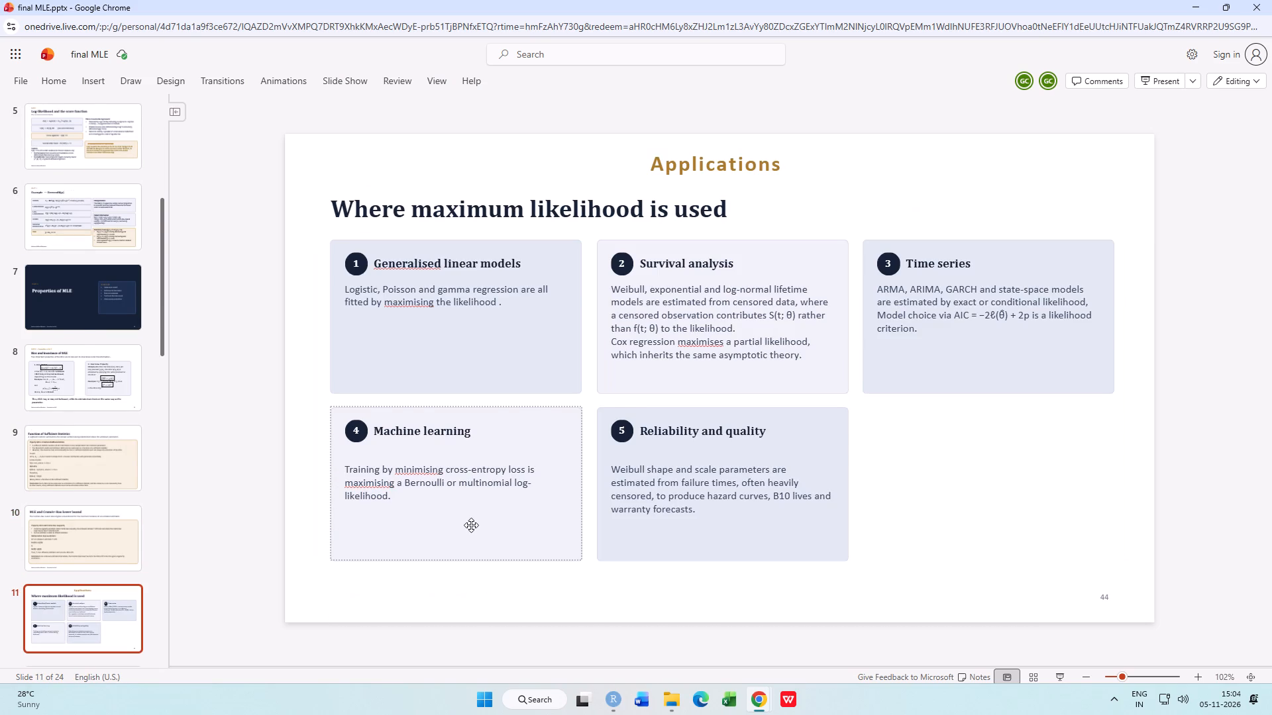
# Review the application example slides from Application-01 through to the Part IV divider on Fisher's Scoring Method.
pyautogui.press('Down')
pyautogui.press('Down')
pyautogui.press('Down')
pyautogui.press('Down')
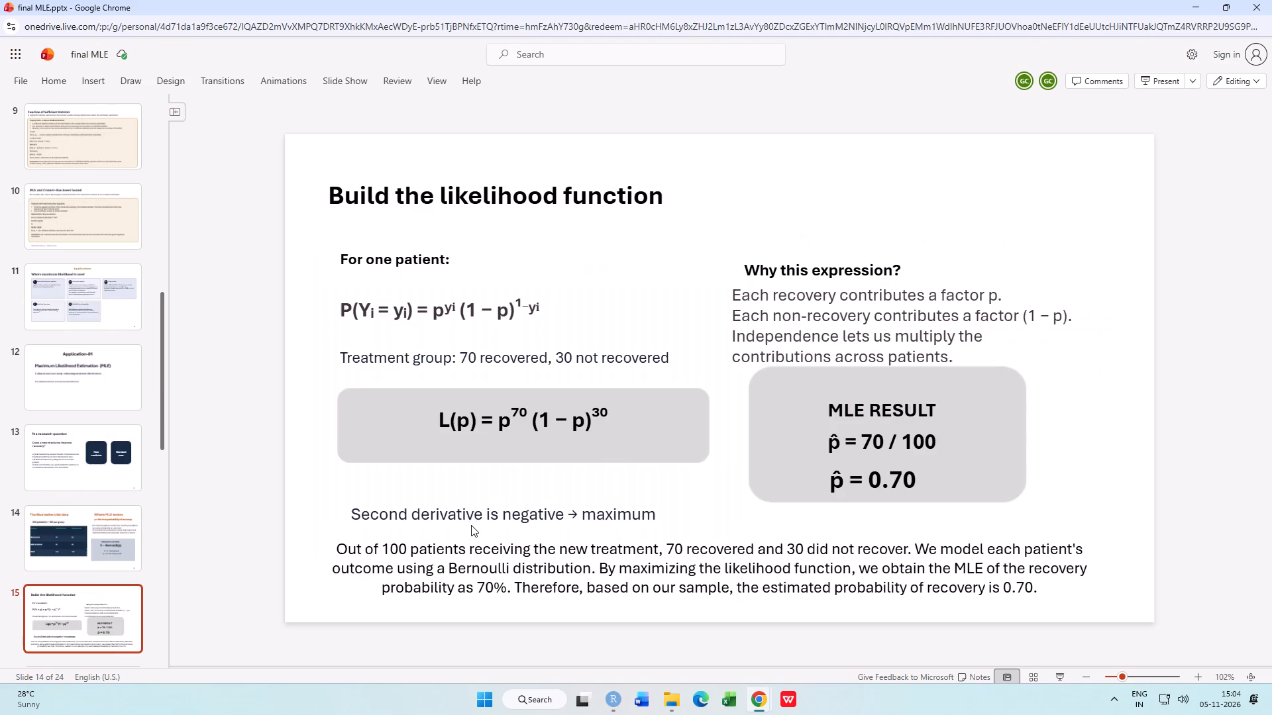
pyautogui.press('Down')
pyautogui.press('Down')
pyautogui.press('Down')
pyautogui.press('Down')
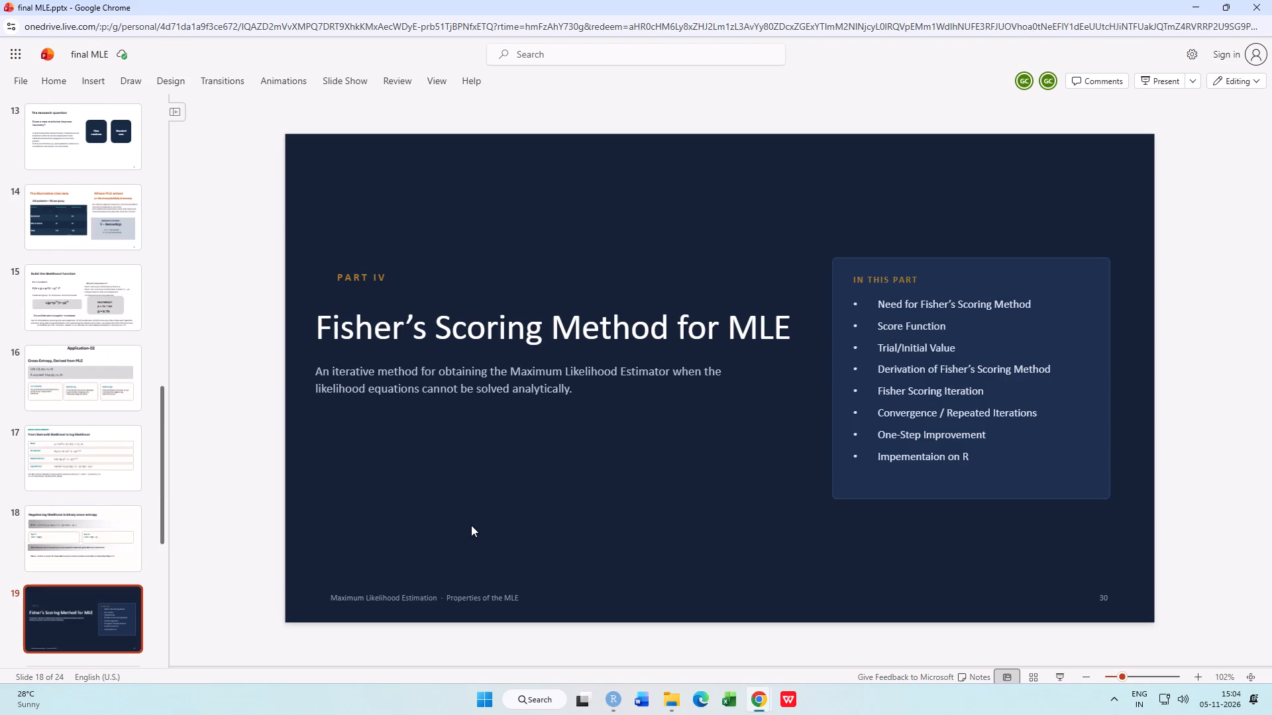
# Look back through the cross-entropy and application slides, returning to the Function of Sufficient Statistics slide.
pyautogui.press('Up')
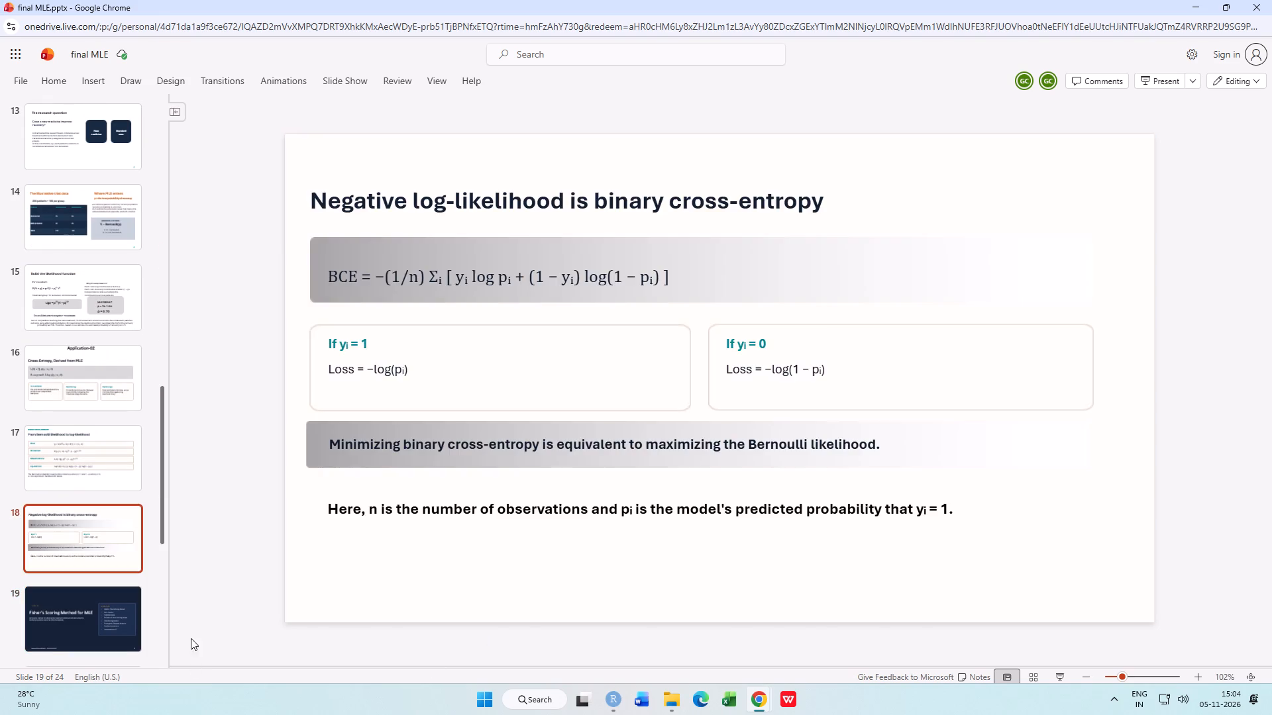
pyautogui.press('Up')
pyautogui.press('Up')
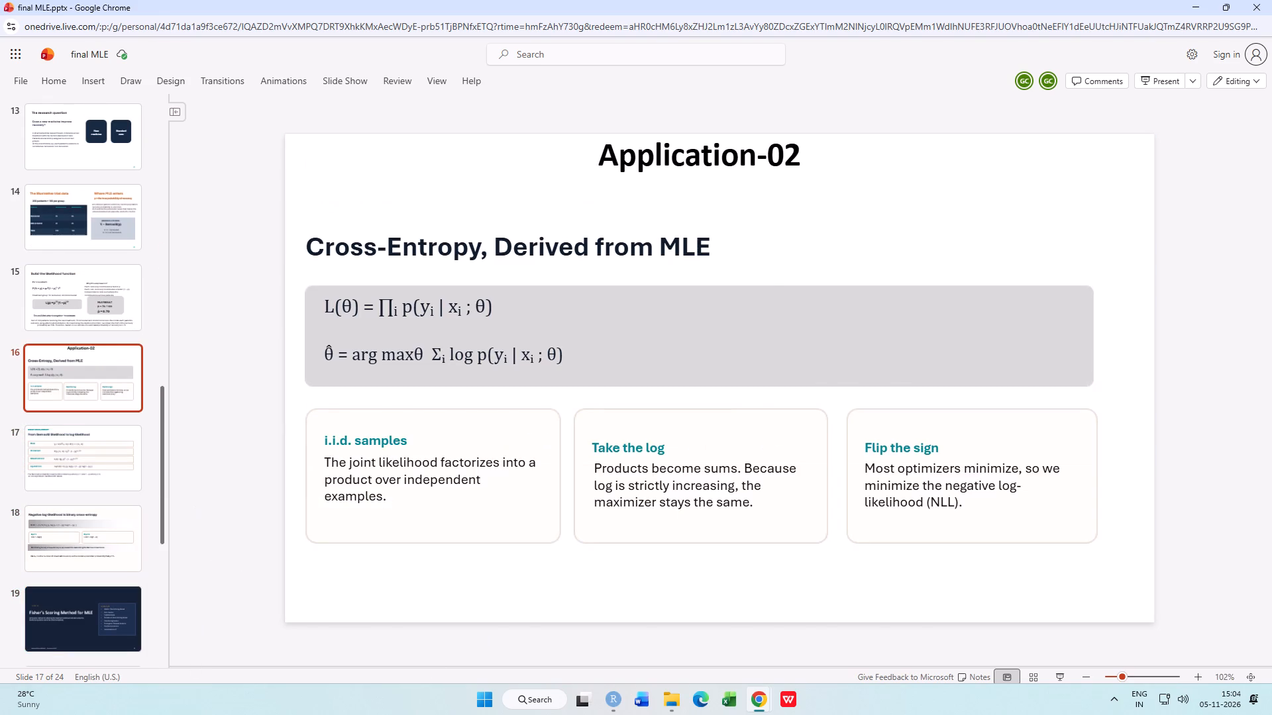
pyautogui.press('Up')
pyautogui.press('Up')
pyautogui.press('Up')
pyautogui.press('Up')
pyautogui.press('Up')
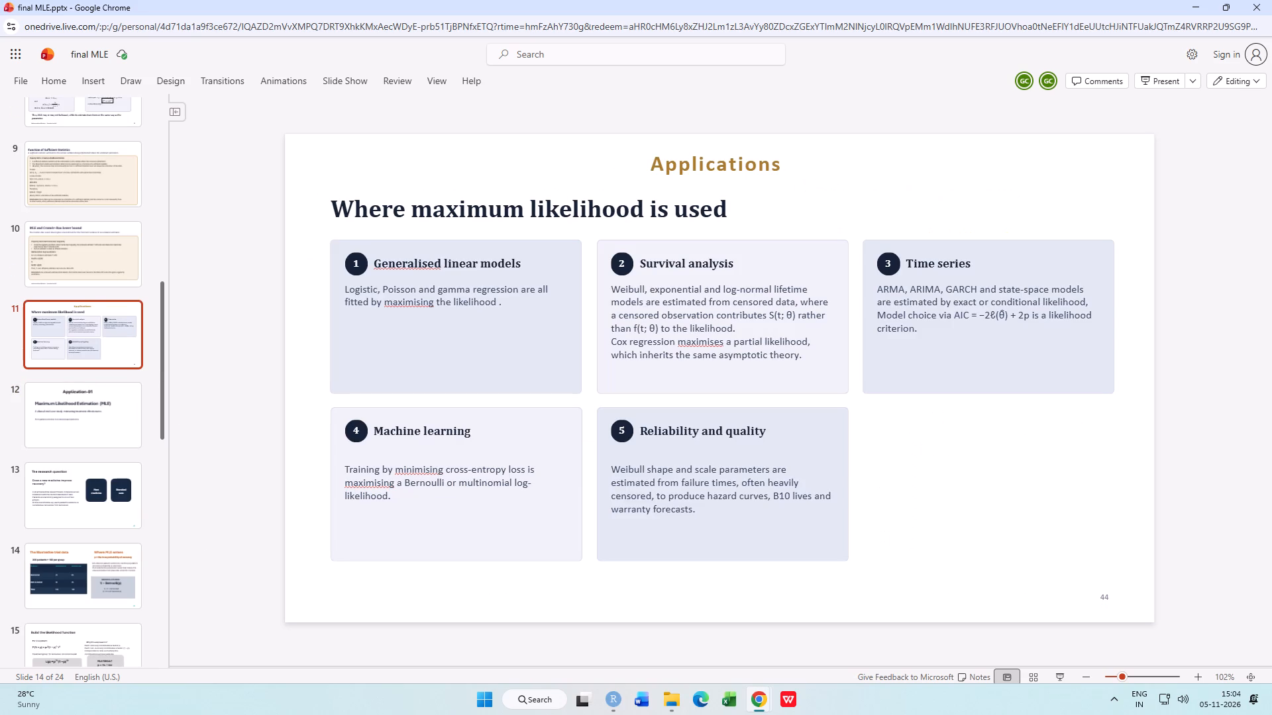
pyautogui.press('Up')
pyautogui.press('Up')
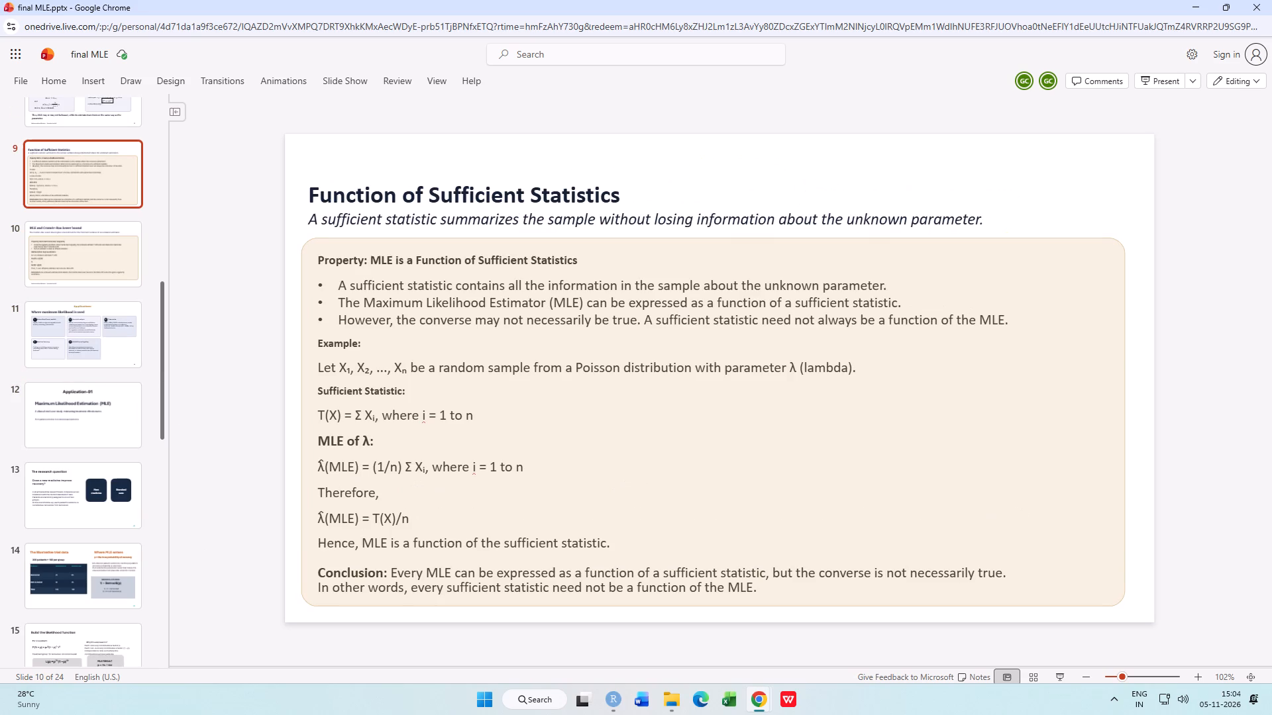
pyautogui.press('Up')
pyautogui.press('Down')
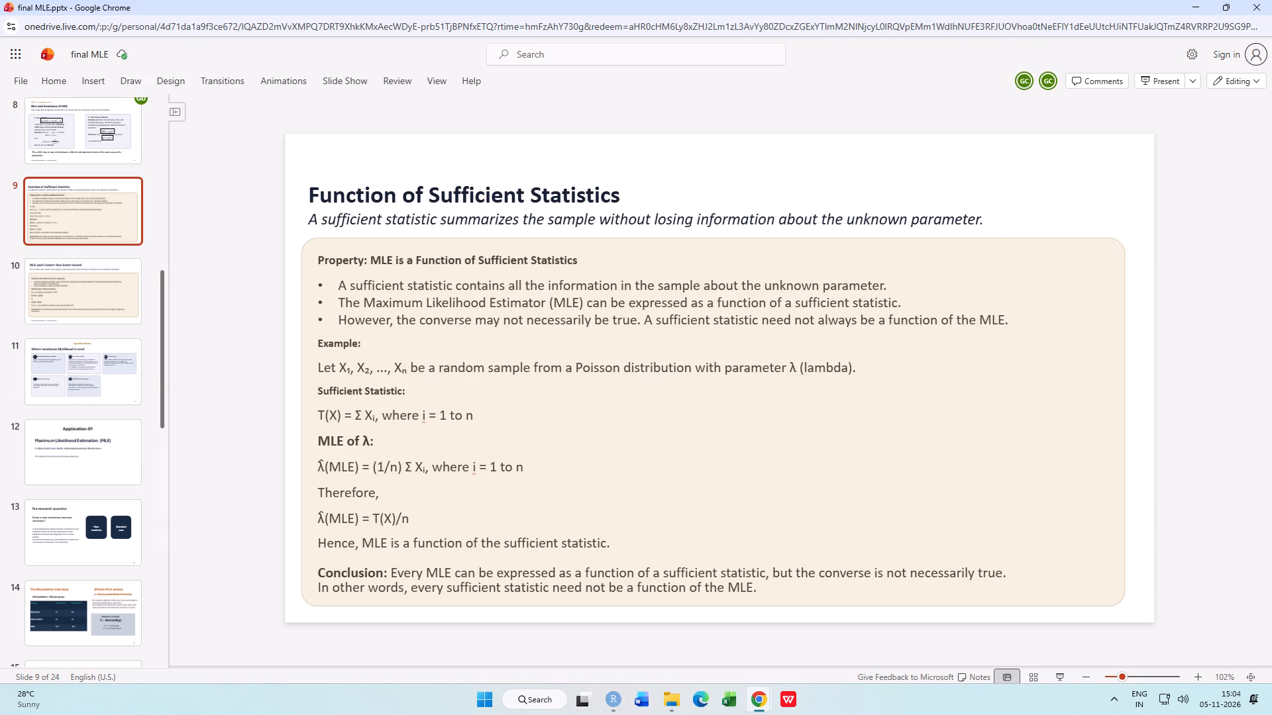
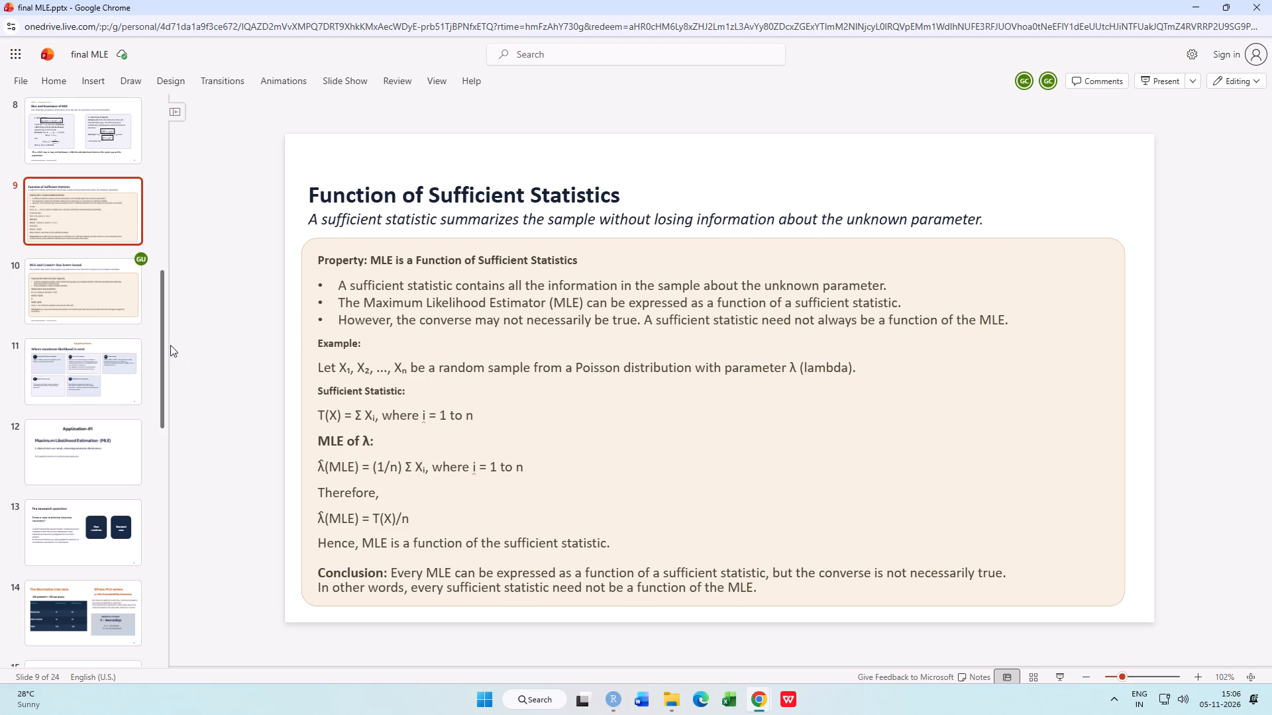
# Go to the References slide at the end of the deck and select the text box holding the reference list.
pyautogui.click(133, 259)
pyautogui.moveTo(164, 316); pyautogui.dragTo(228, 714)
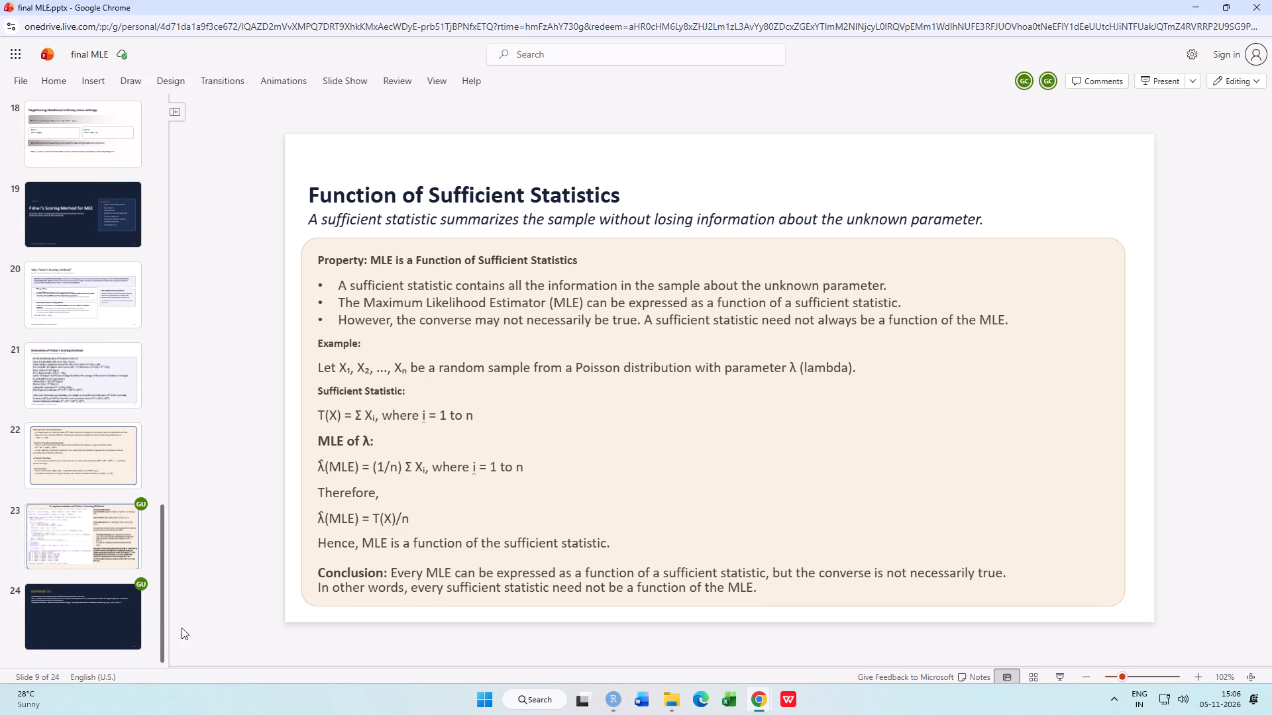
pyautogui.click(139, 585)
pyautogui.click(111, 620)
pyautogui.click(375, 332)
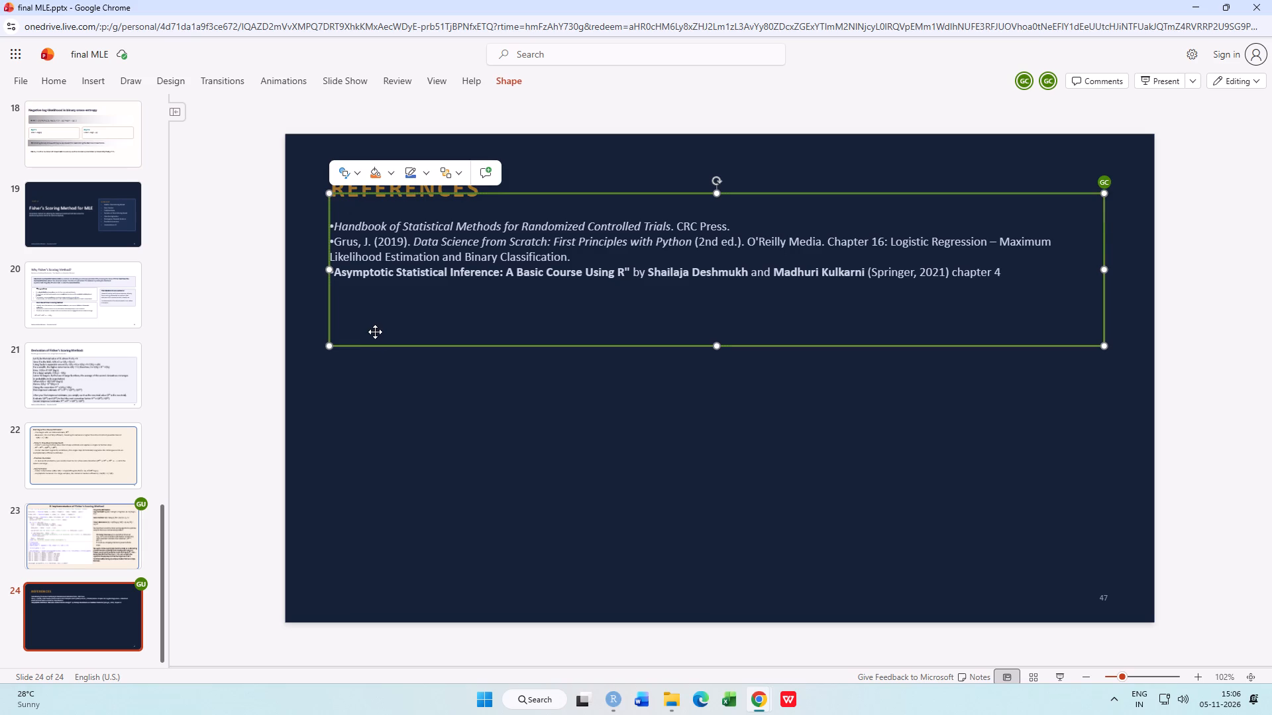
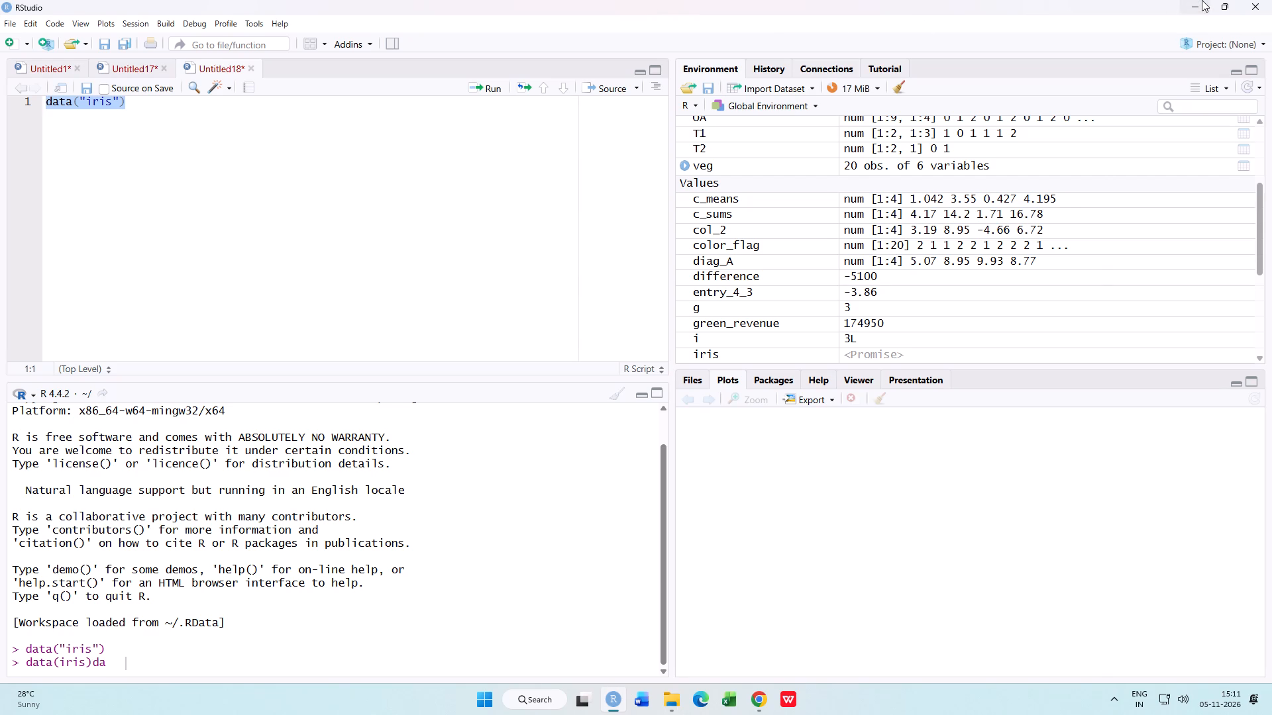
# Minimize RStudio and close both Chrome windows, including the final MLE presentation, and the Downloads folder window.
pyautogui.click(1202, 0)
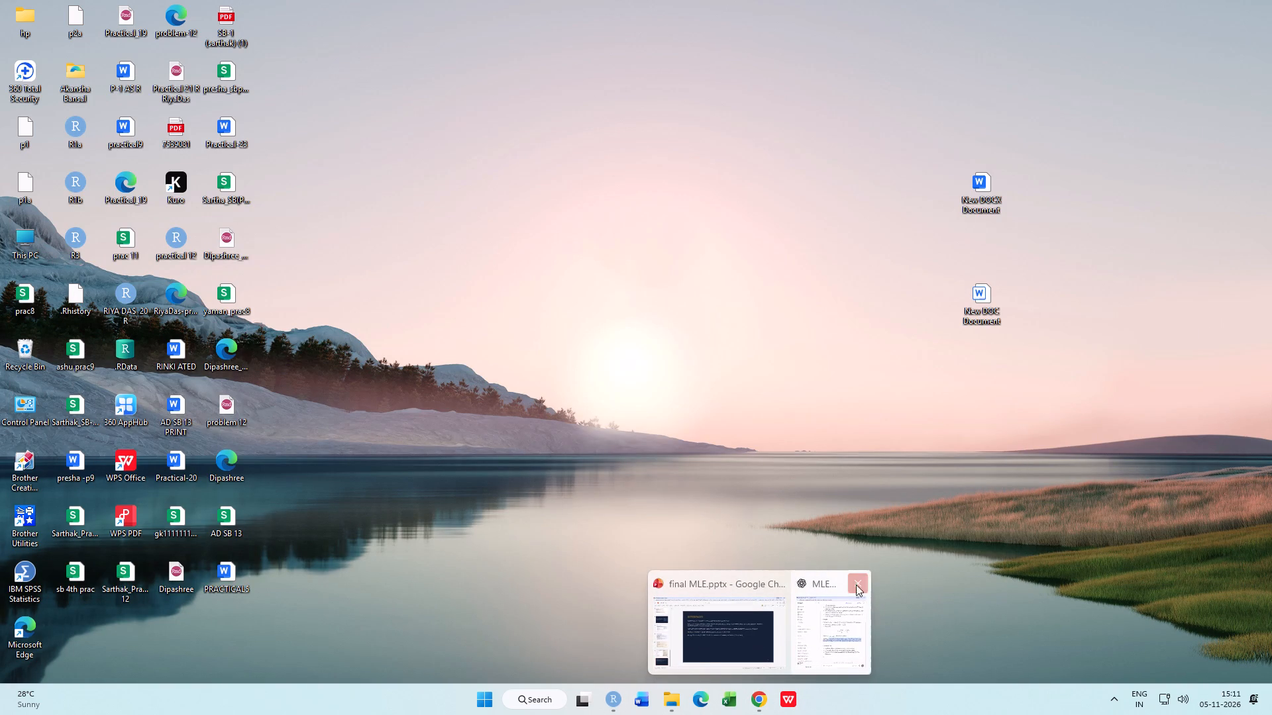
pyautogui.click(856, 582)
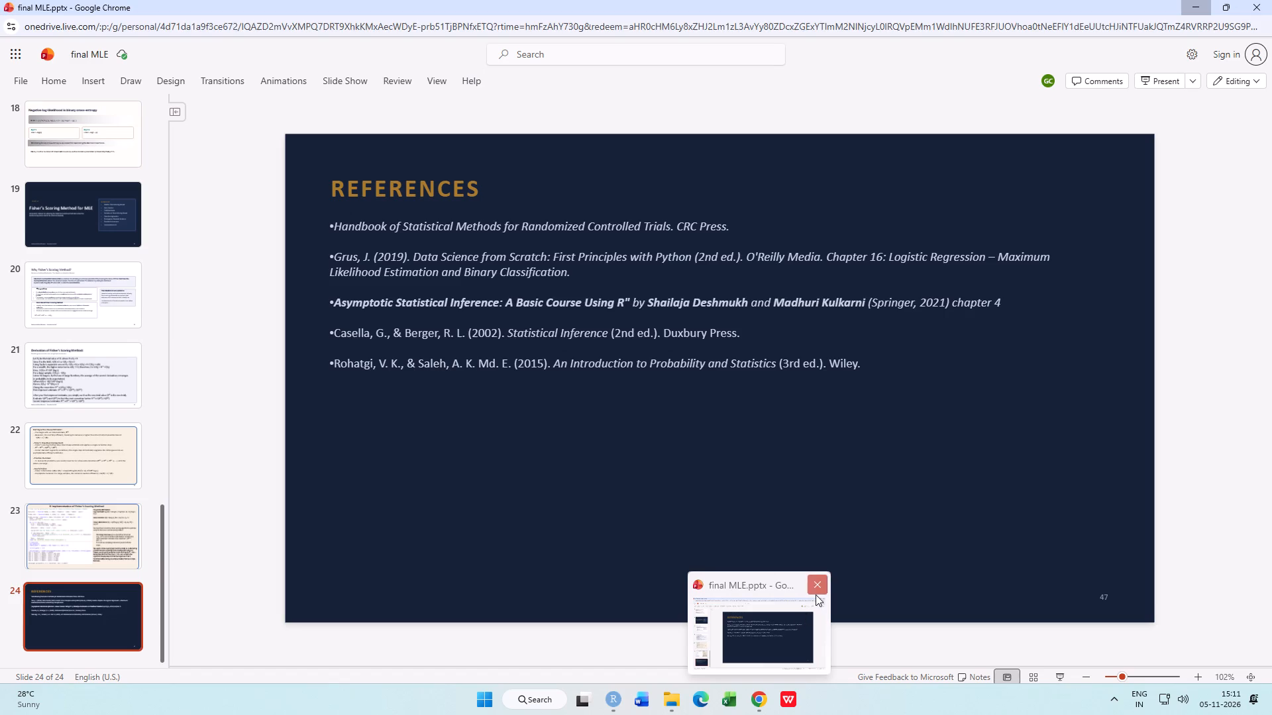
pyautogui.click(816, 585)
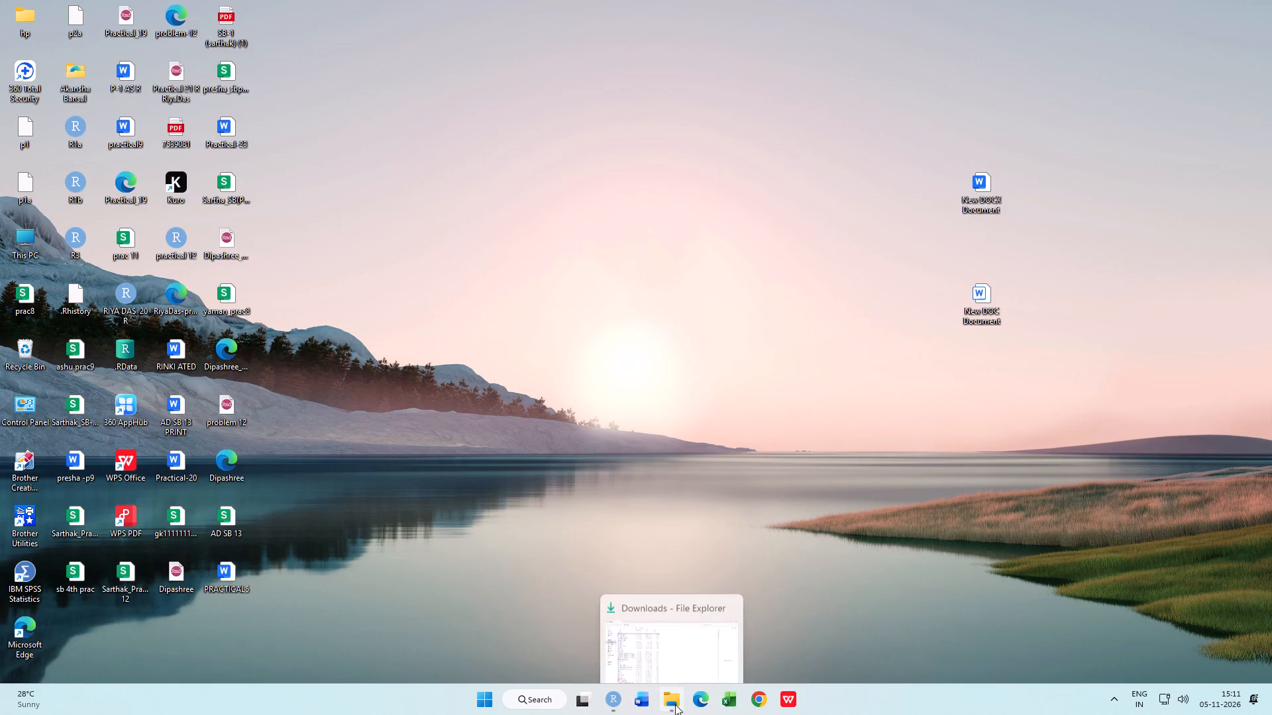
pyautogui.click(728, 585)
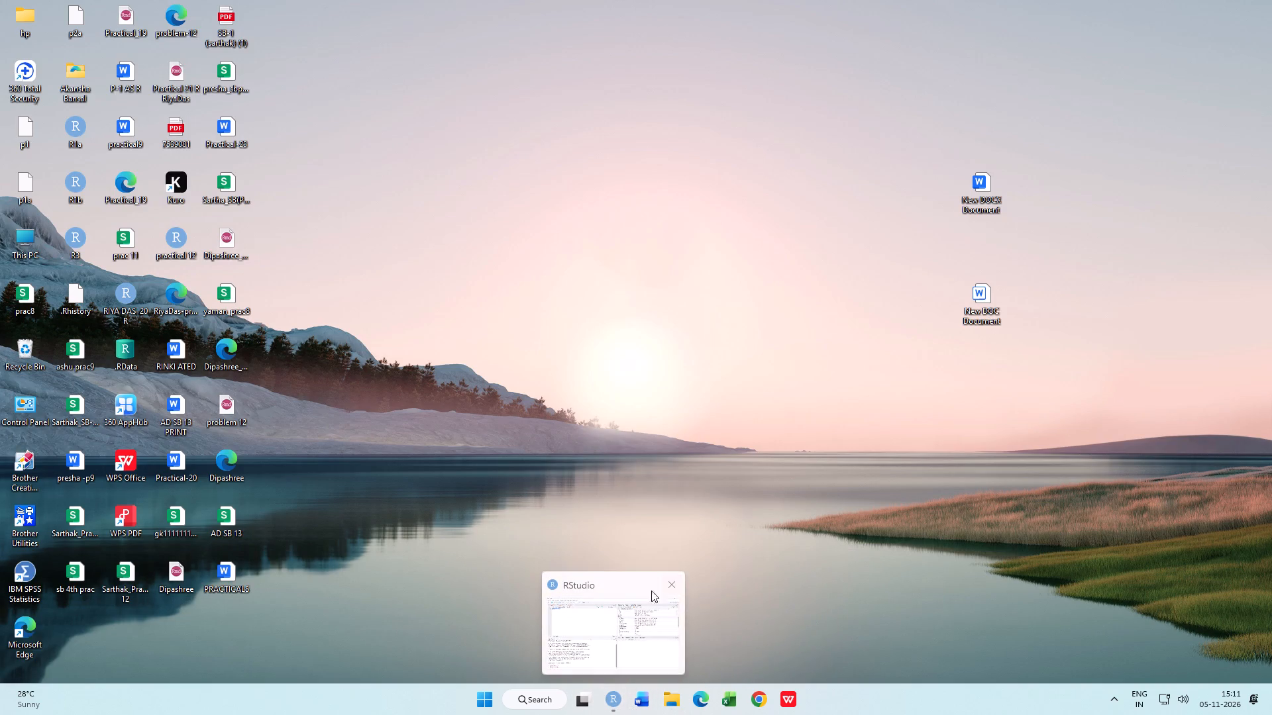
# Quit the RStudio session without saving the workspace image to ~/.RData.
pyautogui.click(676, 591)
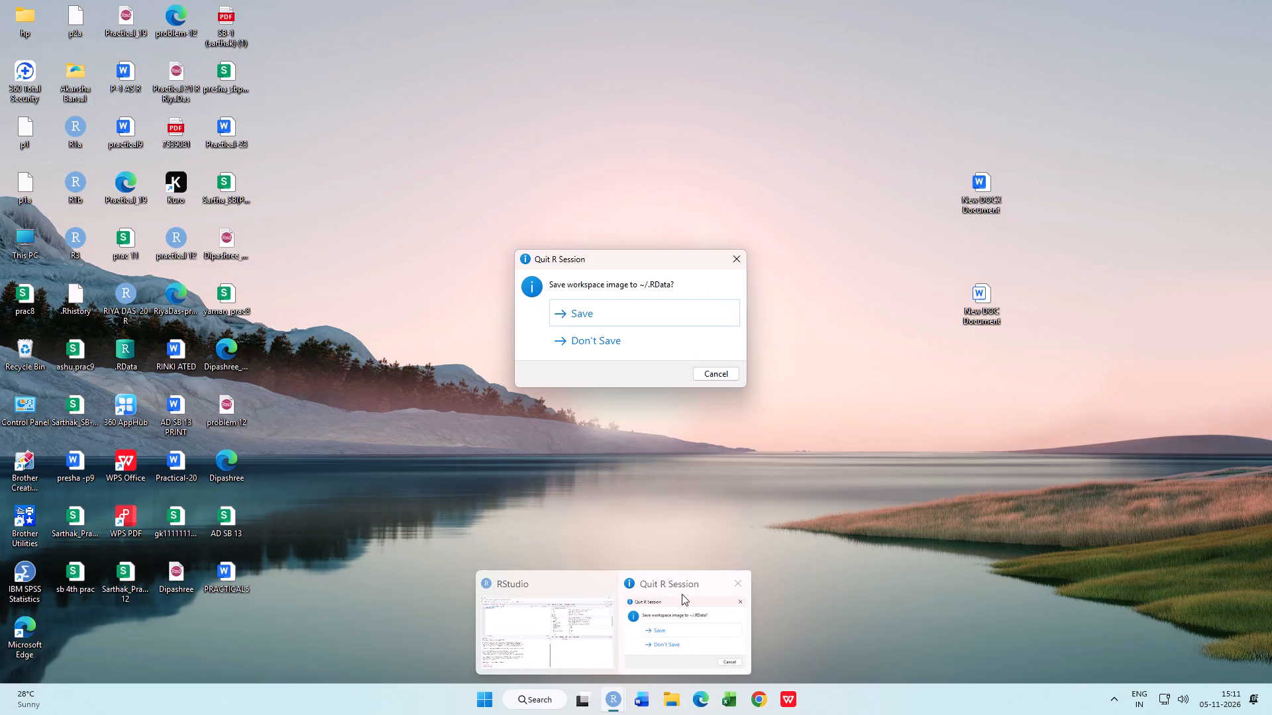
pyautogui.click(659, 348)
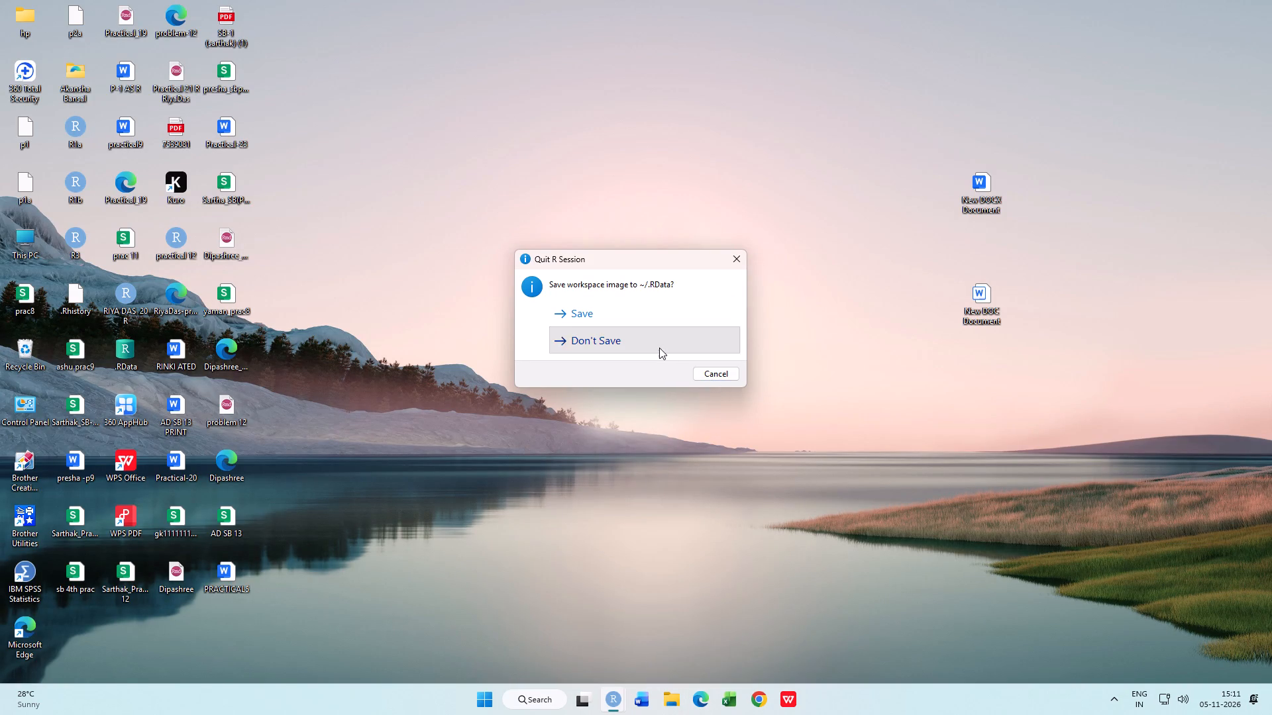
# Shut down the computer.
pyautogui.click(493, 712)
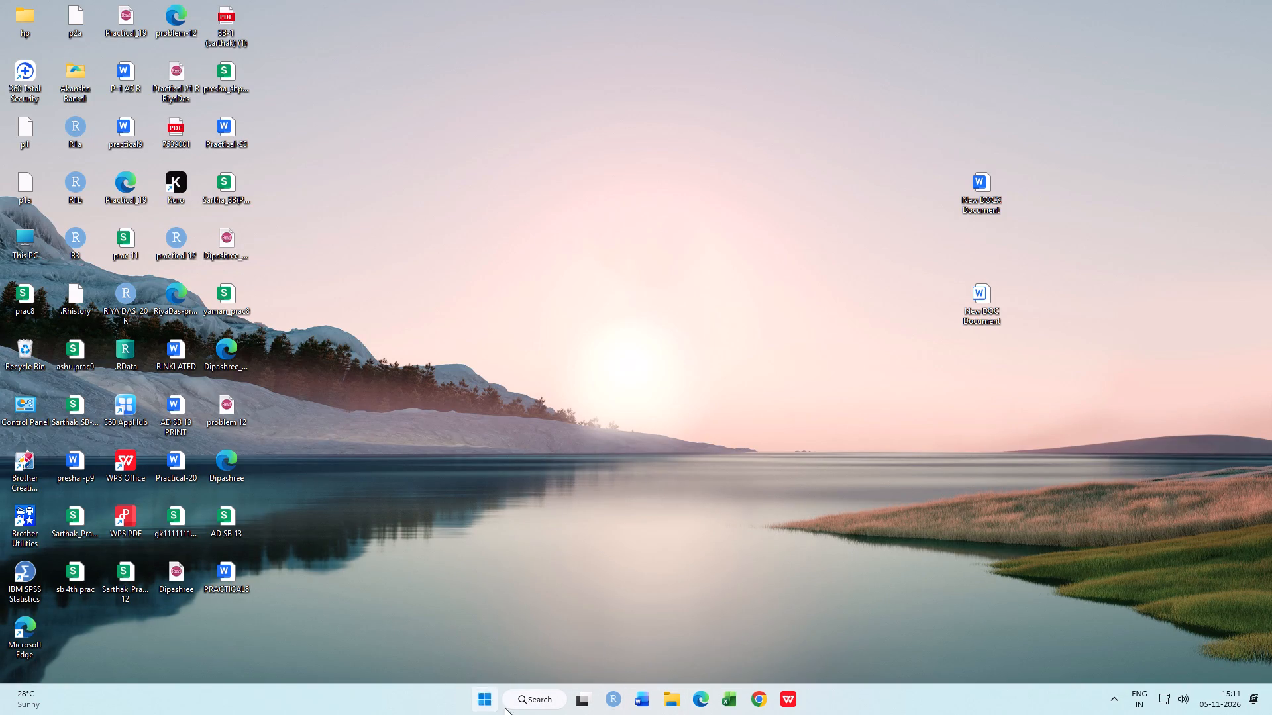
pyautogui.click(855, 658)
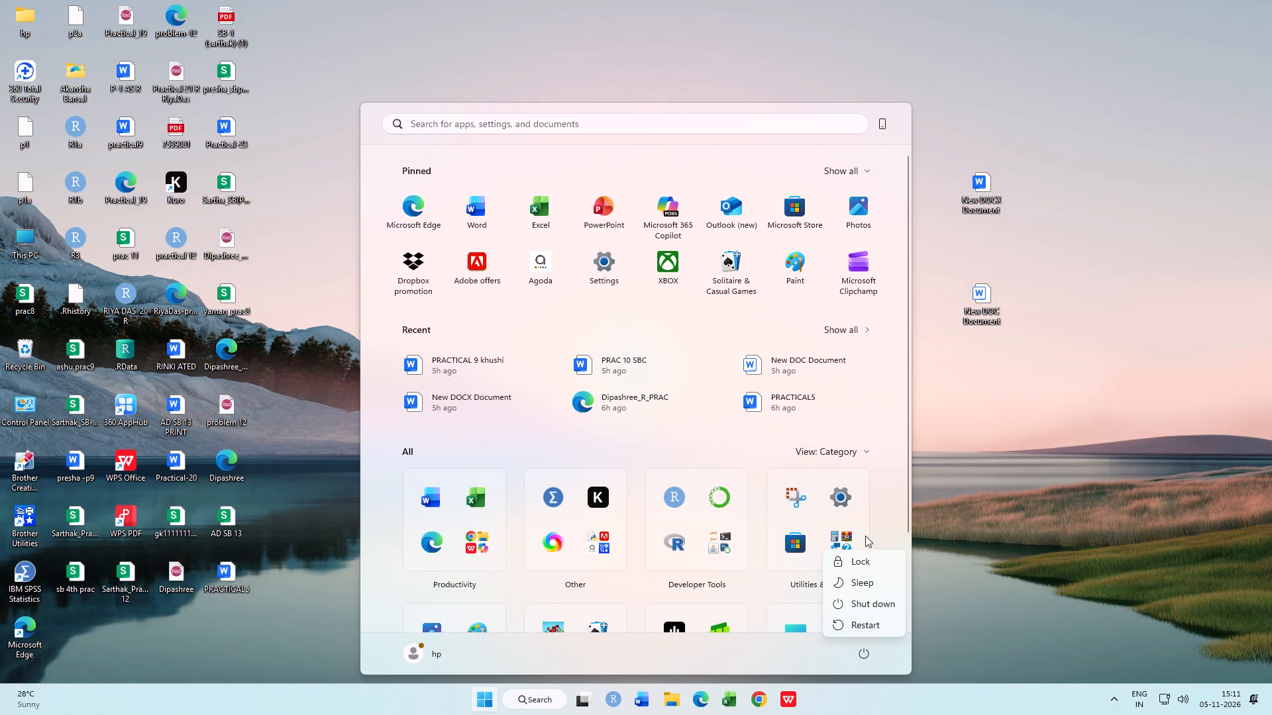
pyautogui.moveTo(863, 611); pyautogui.dragTo(882, 587)
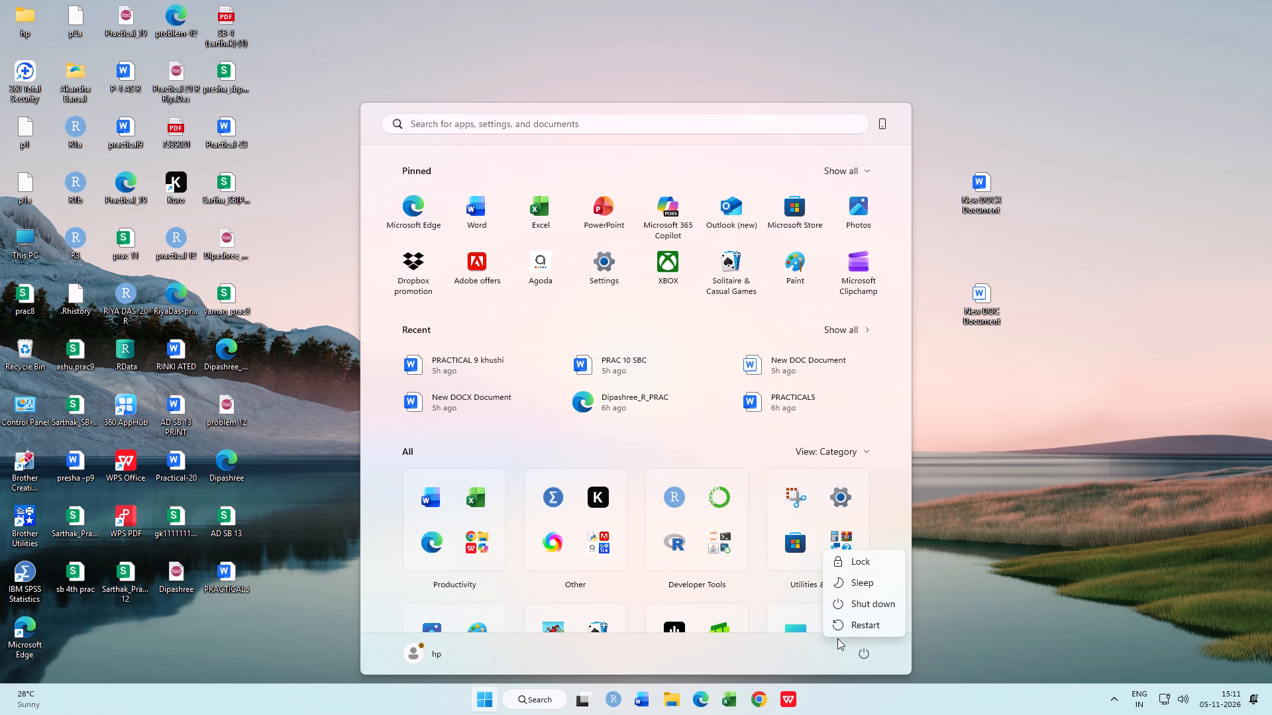
pyautogui.click(872, 613)
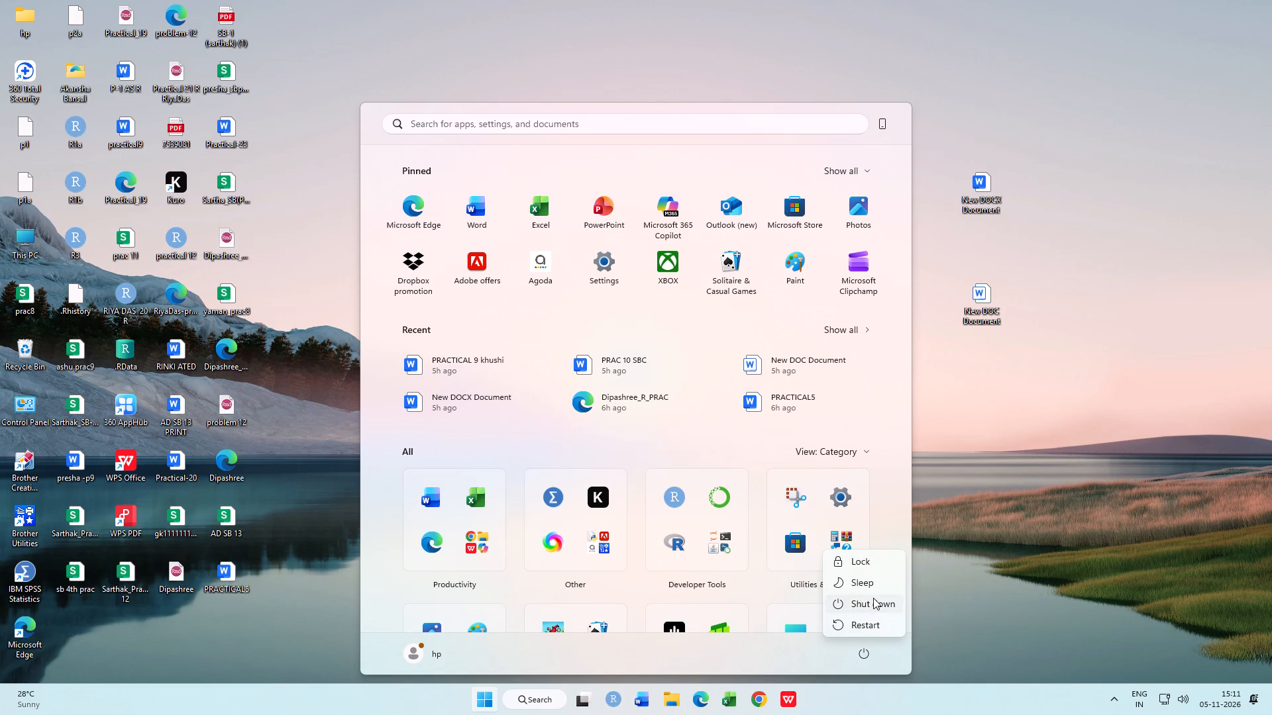